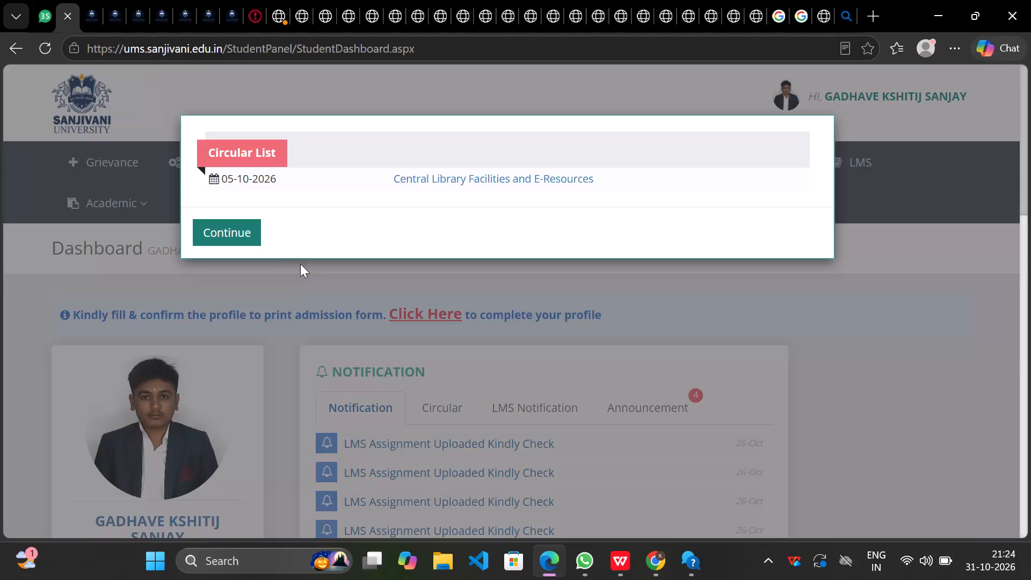
Open the MAP form list and start a new activity for the SU (2024-2025) regulation.
left_click(216, 224)
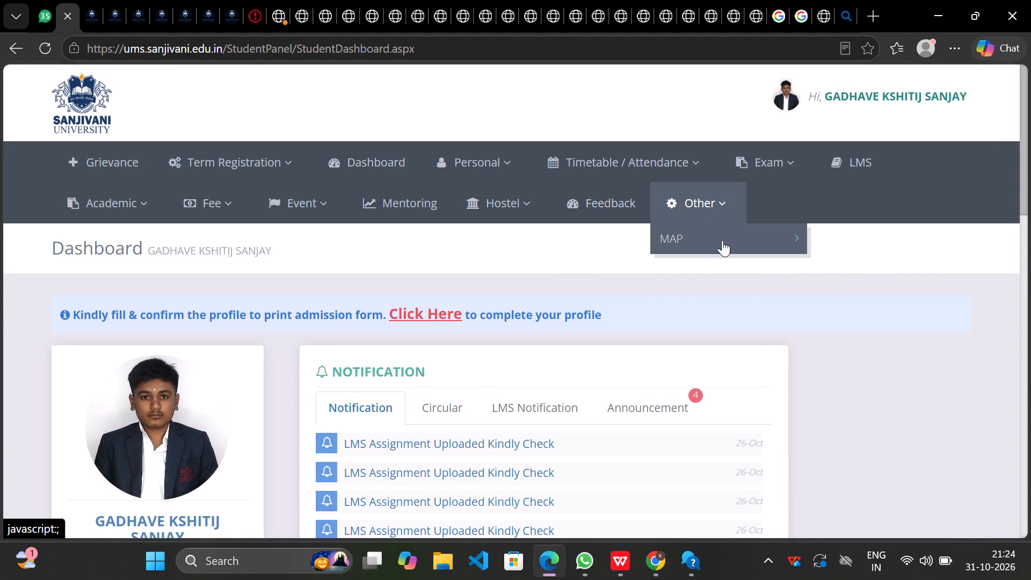
left_click(838, 238)
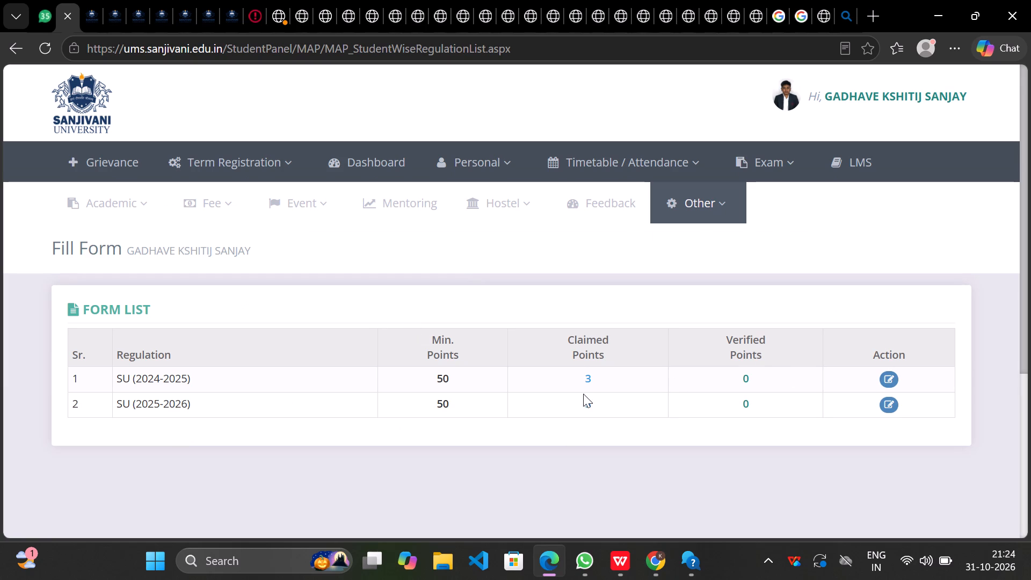
left_click(584, 380)
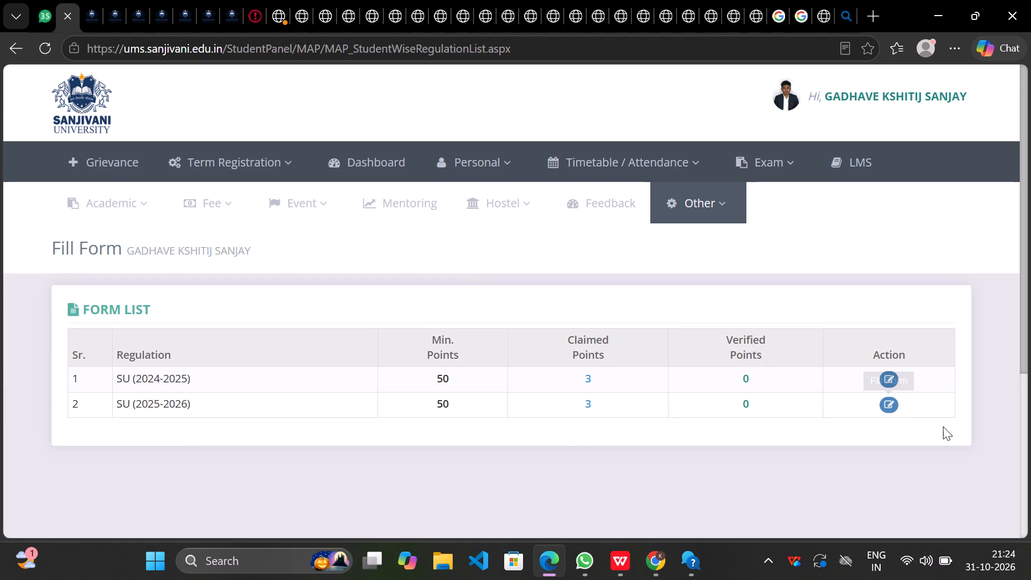
left_click(884, 381)
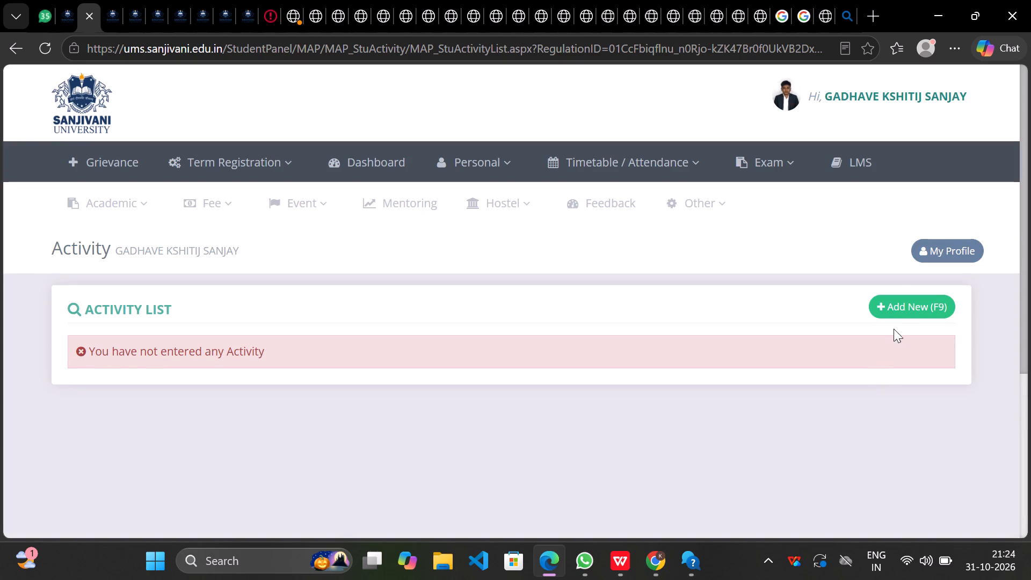
left_click(897, 311)
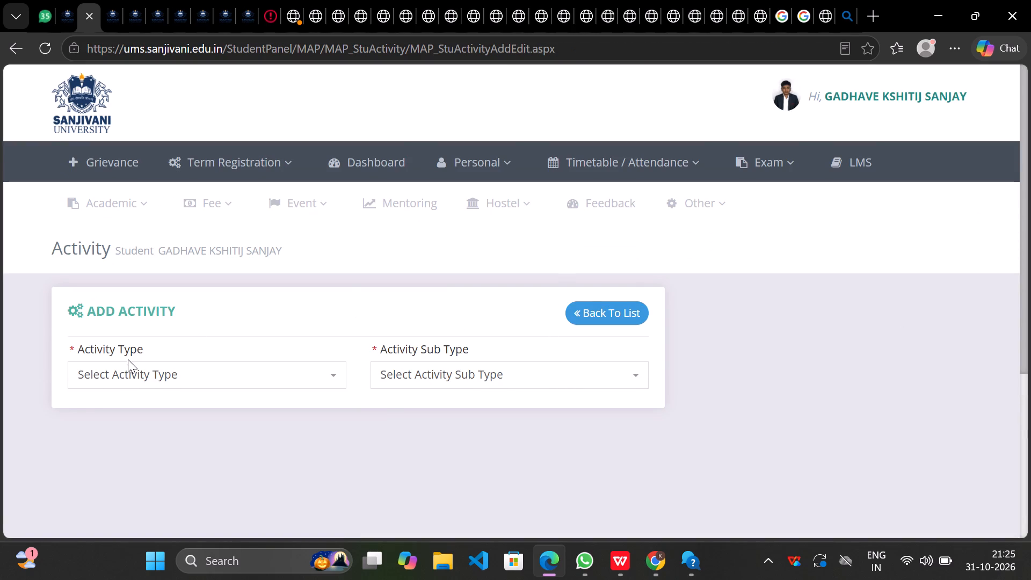
Set the activity type to Community outreach and social initiatives (SU (2025-2026)) and the sub type to Community Service & Allied Activities.
left_click(148, 381)
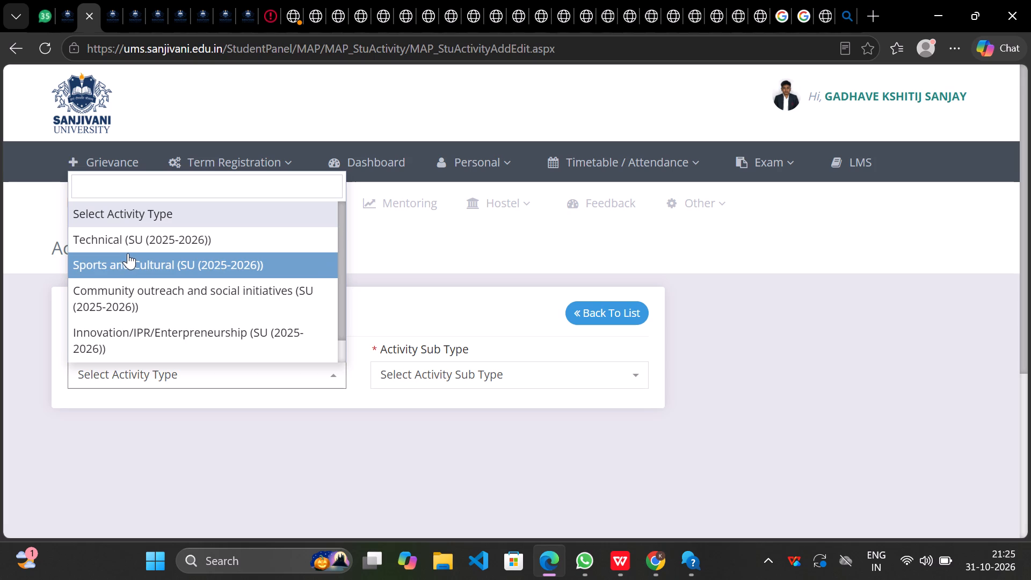
left_click(174, 280)
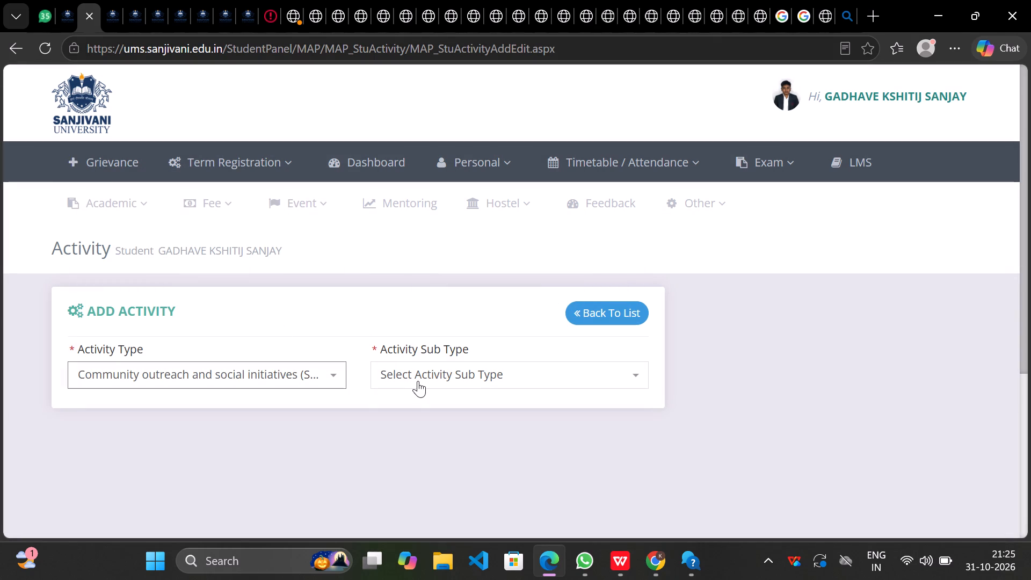
left_click(418, 381)
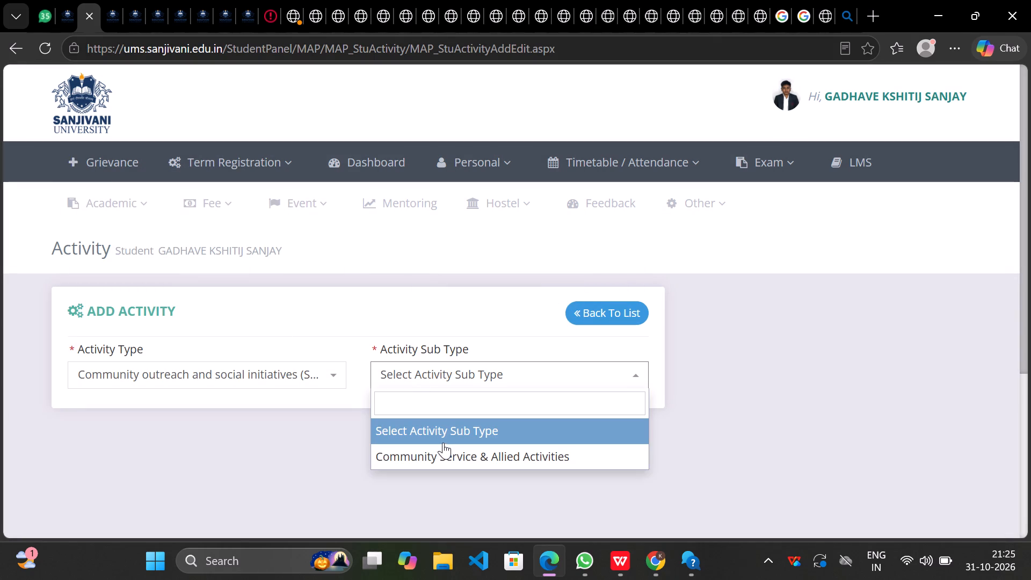
left_click(441, 457)
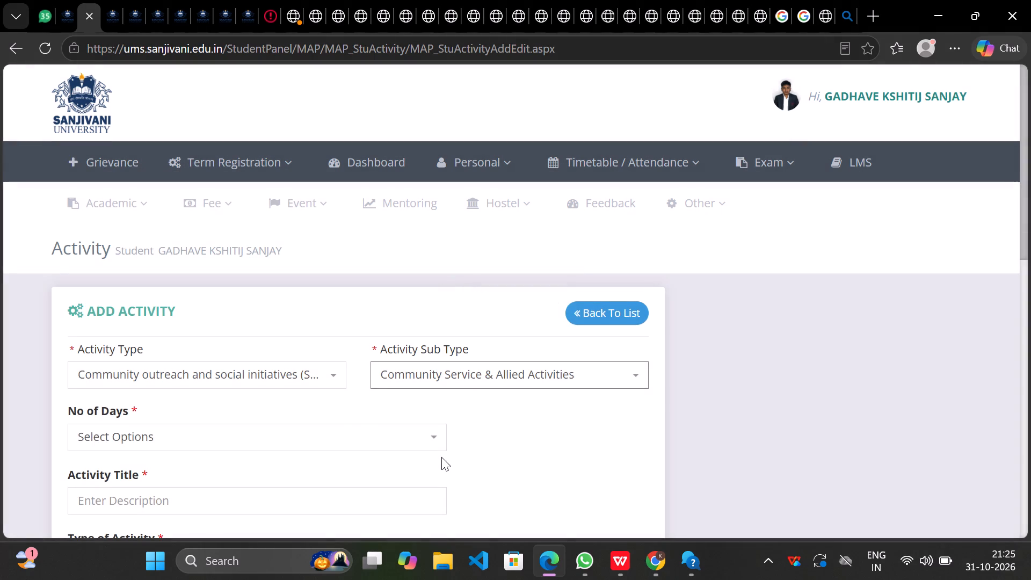
Look through the fields of the community service activity form, from the number of days to the certificate upload.
scroll(352, 417, "down", 1)
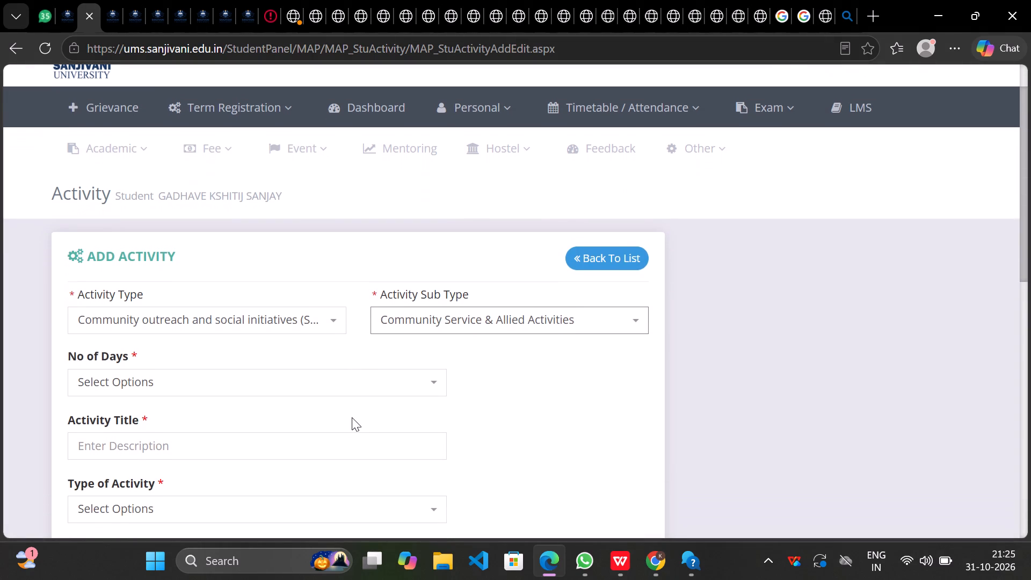
scroll(359, 386, "down", 3)
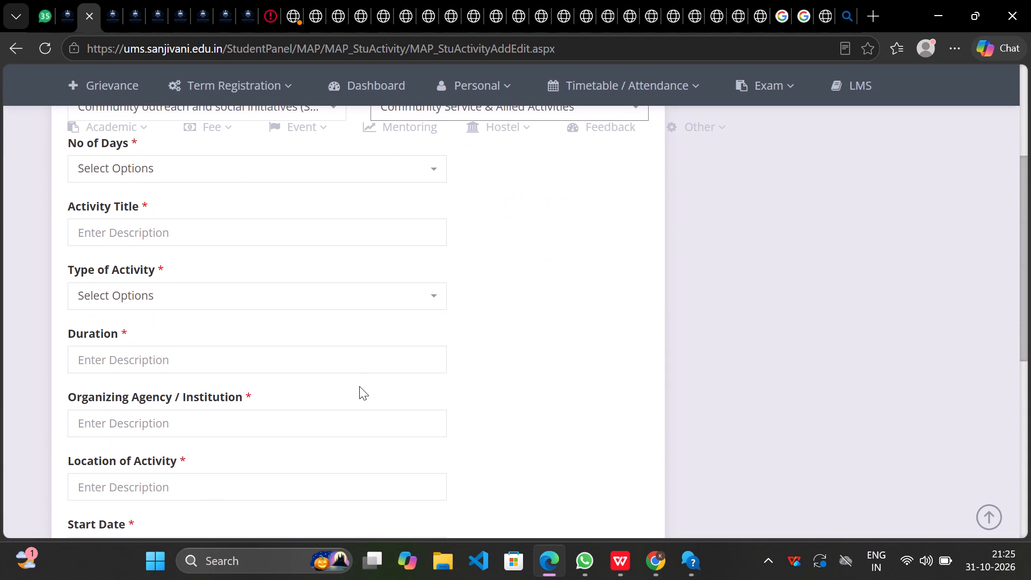
scroll(359, 386, "down", 2)
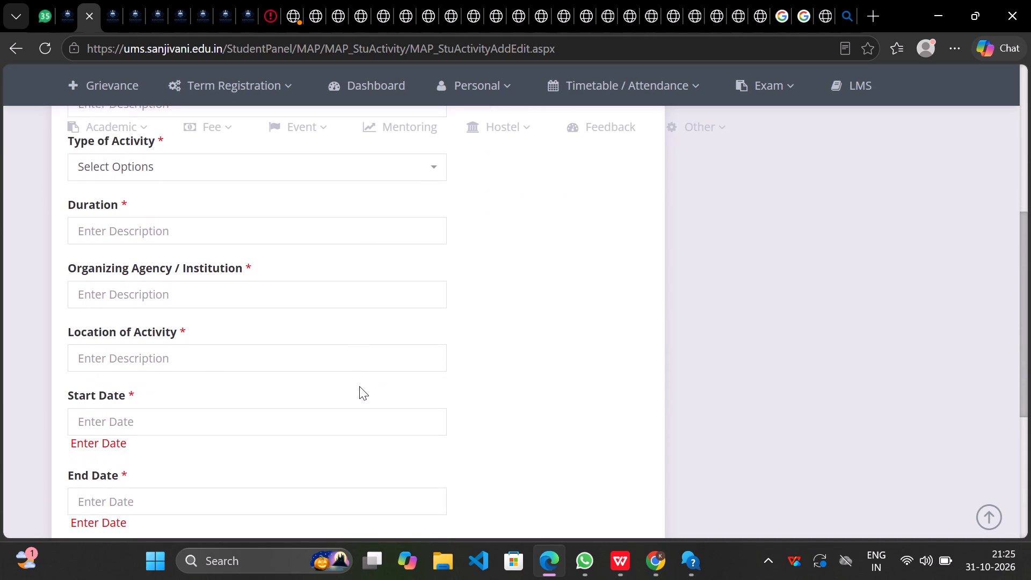
scroll(359, 386, "down", 3)
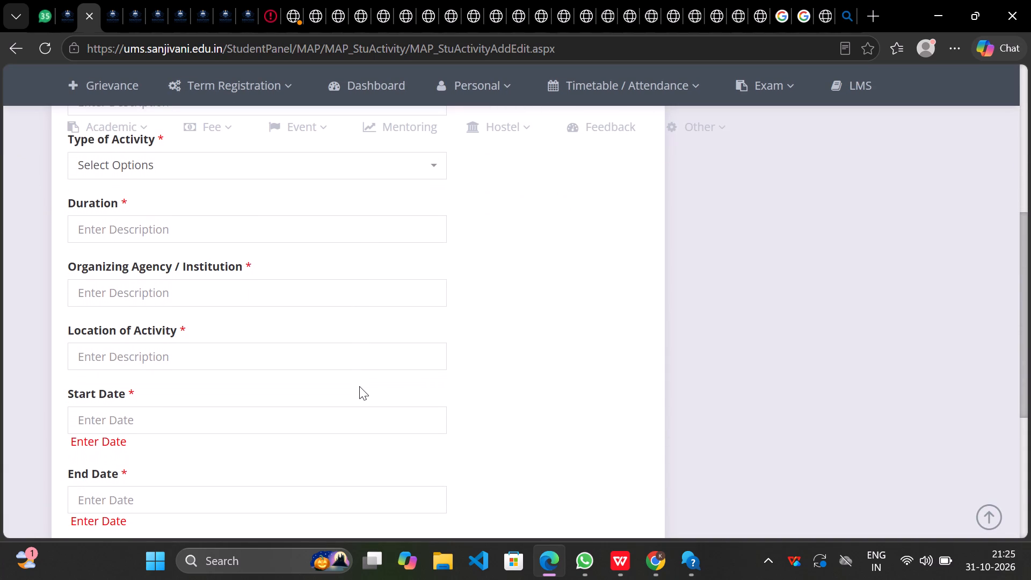
scroll(359, 386, "down", 3)
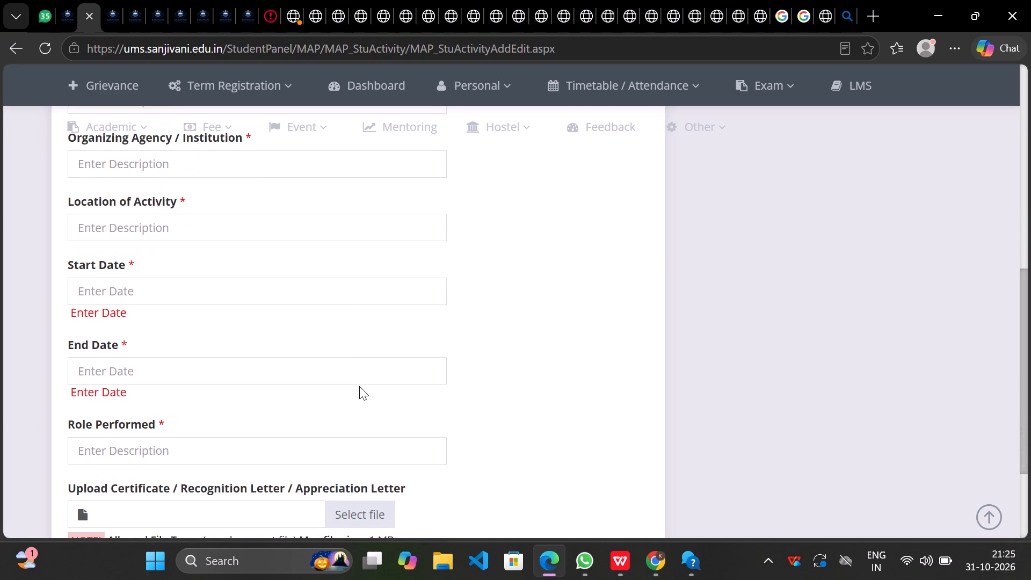
Open the activity's Start Date for entry.
left_click(127, 296)
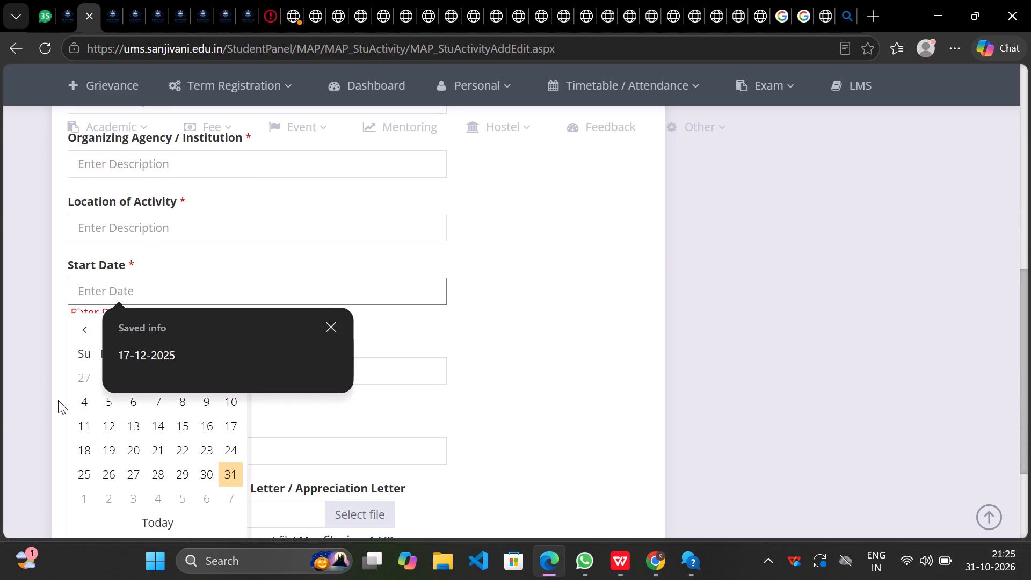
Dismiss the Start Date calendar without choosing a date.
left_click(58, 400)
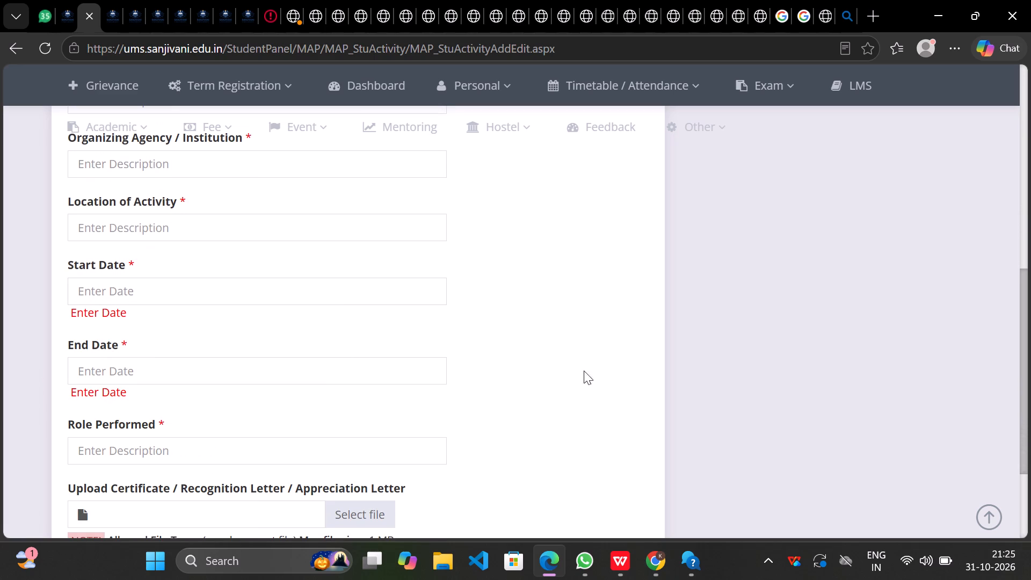
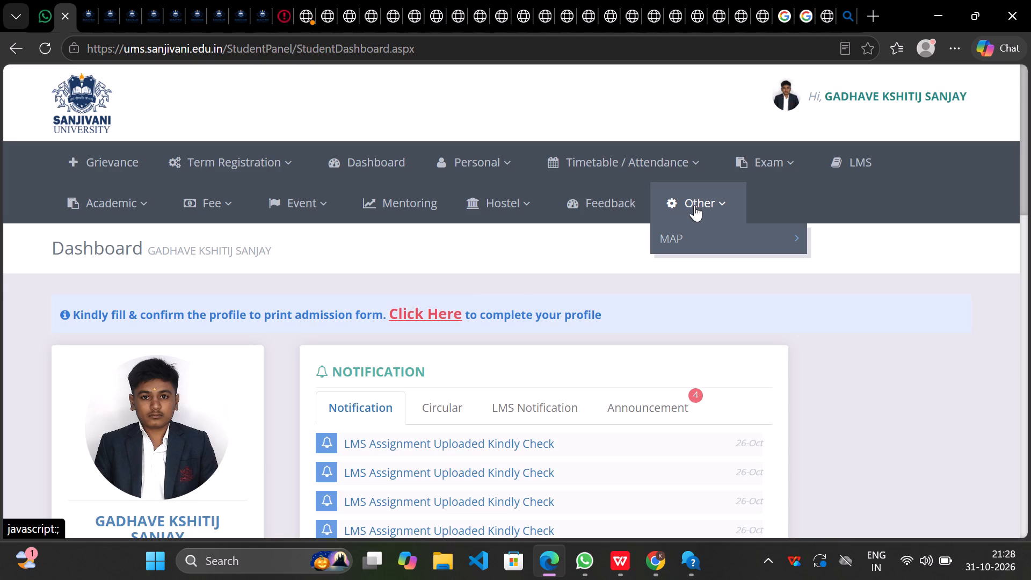
Open the MAP activity form list and start a new activity for the SU (2024-2025) regulation.
left_click(825, 229)
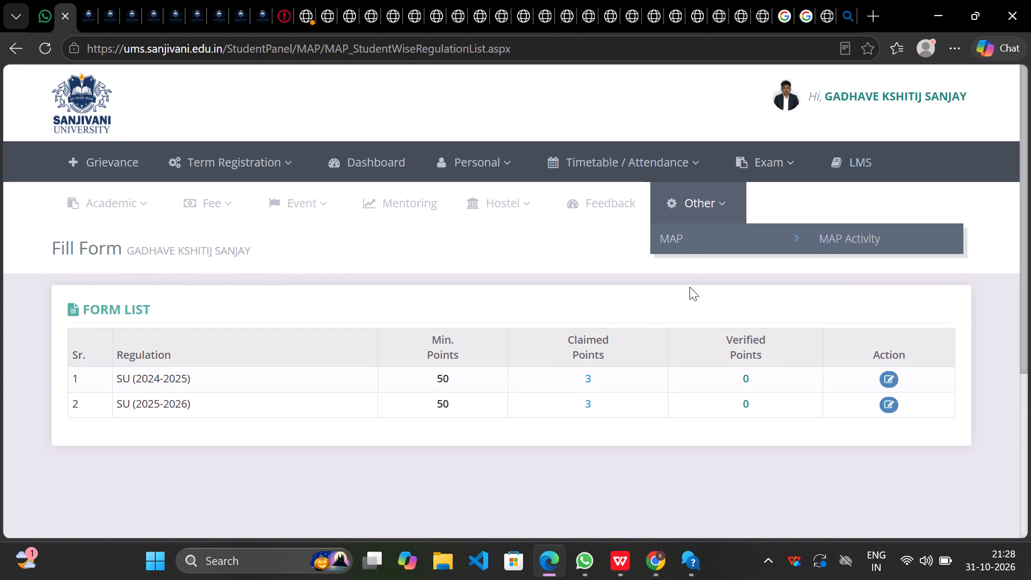
left_click(886, 371)
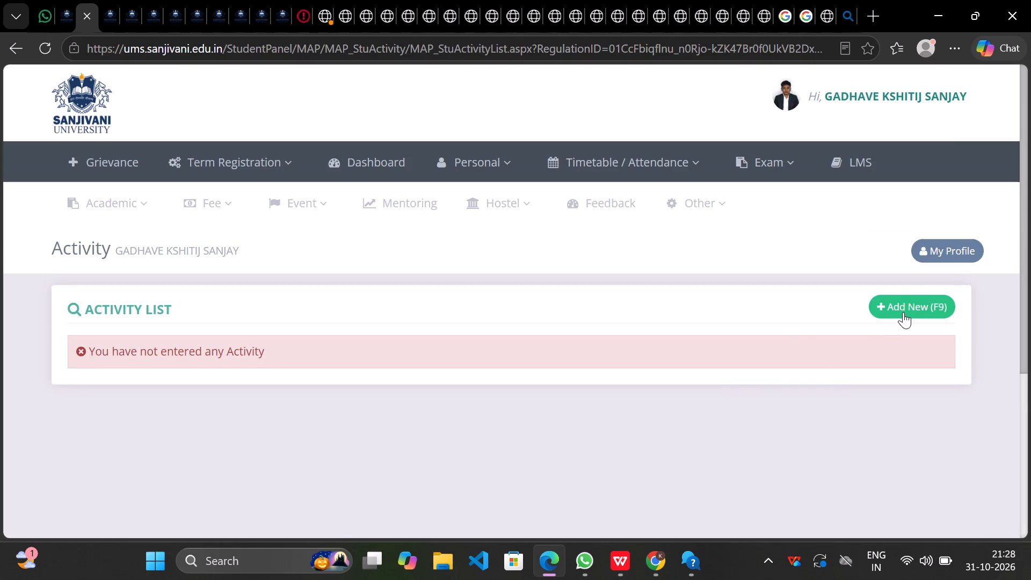
left_click(903, 312)
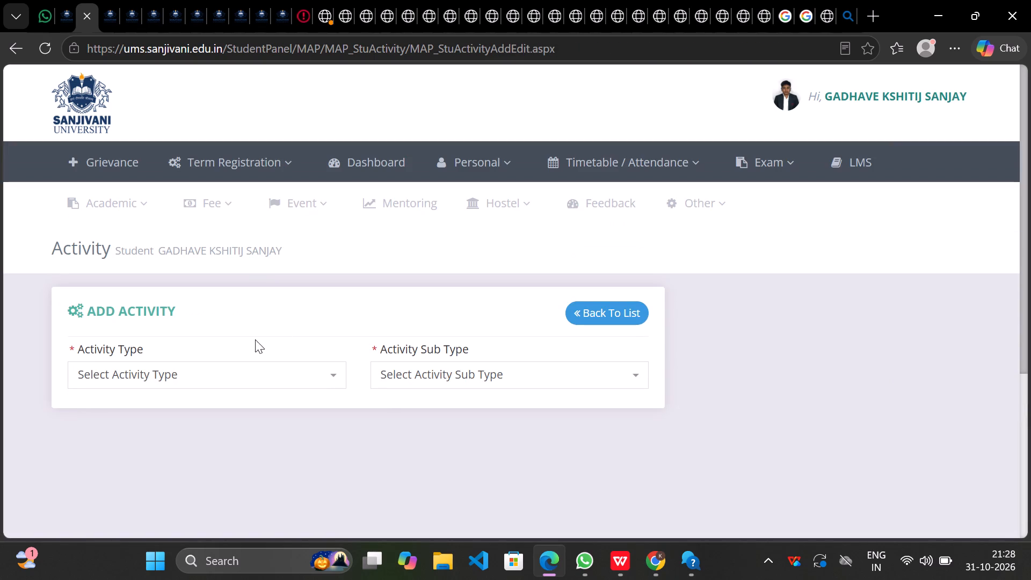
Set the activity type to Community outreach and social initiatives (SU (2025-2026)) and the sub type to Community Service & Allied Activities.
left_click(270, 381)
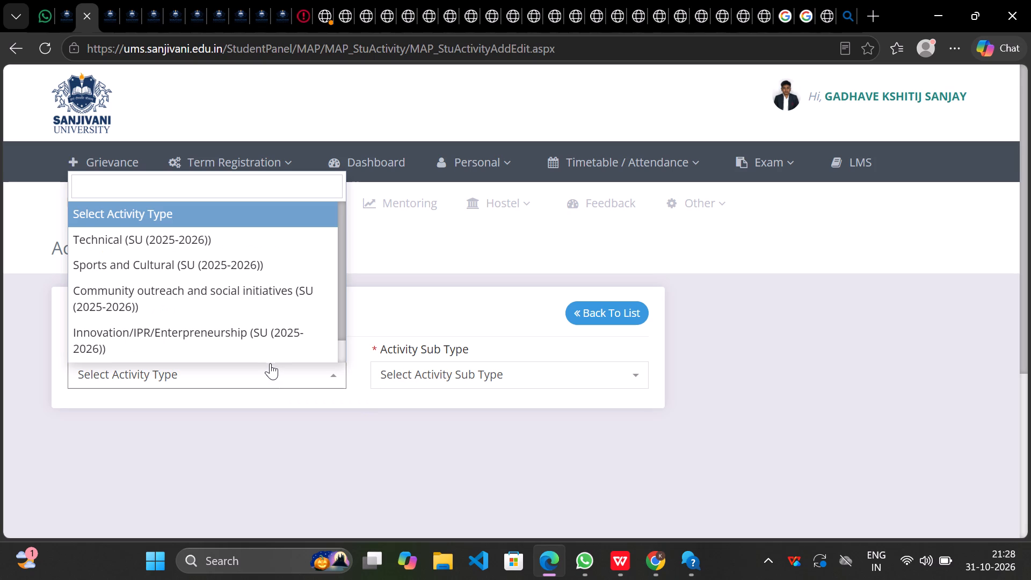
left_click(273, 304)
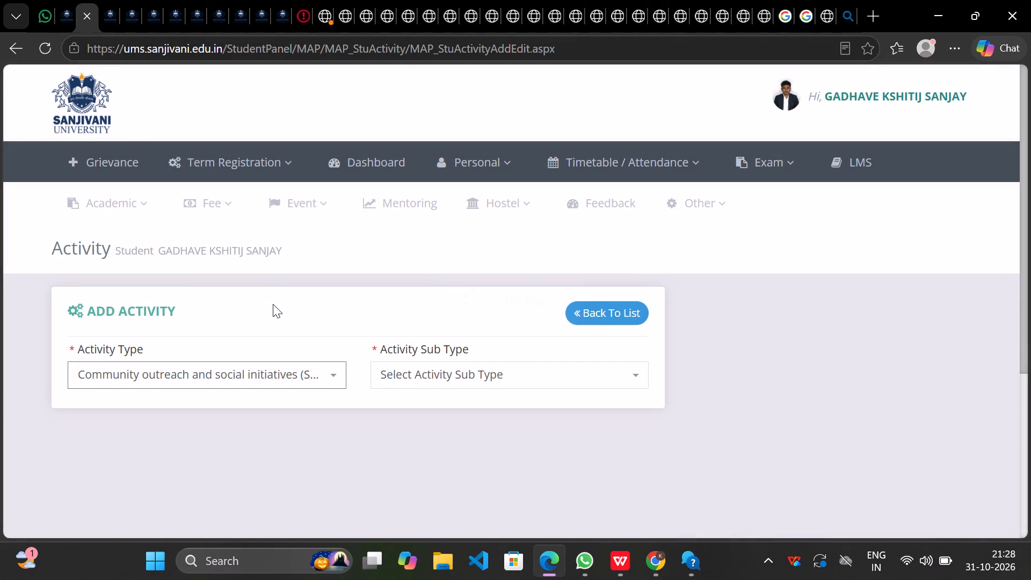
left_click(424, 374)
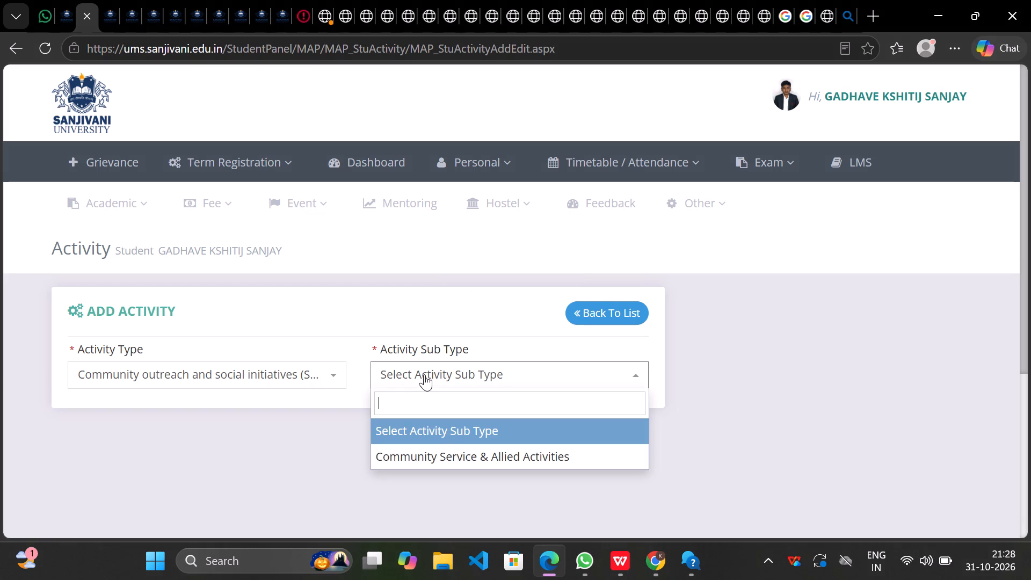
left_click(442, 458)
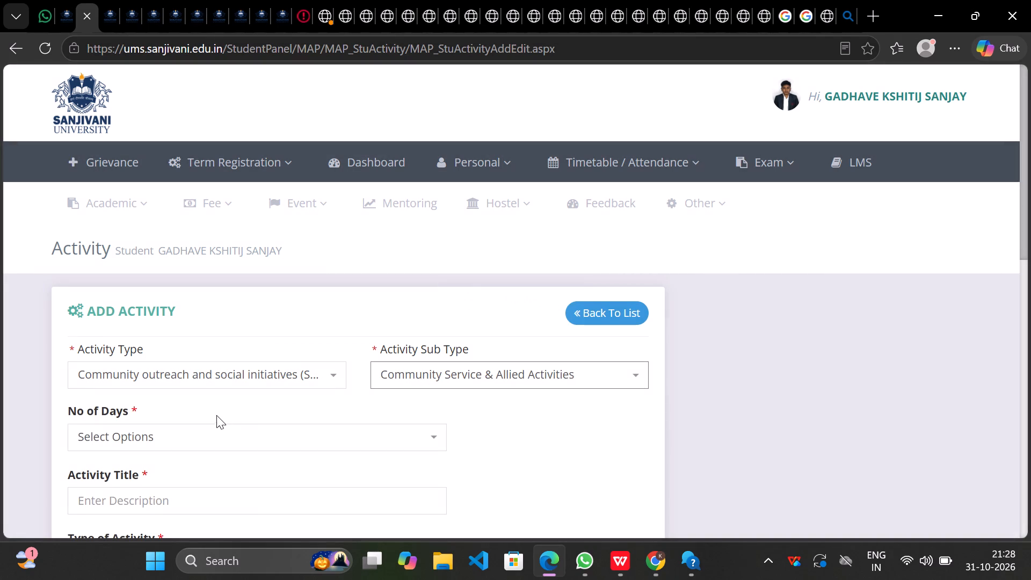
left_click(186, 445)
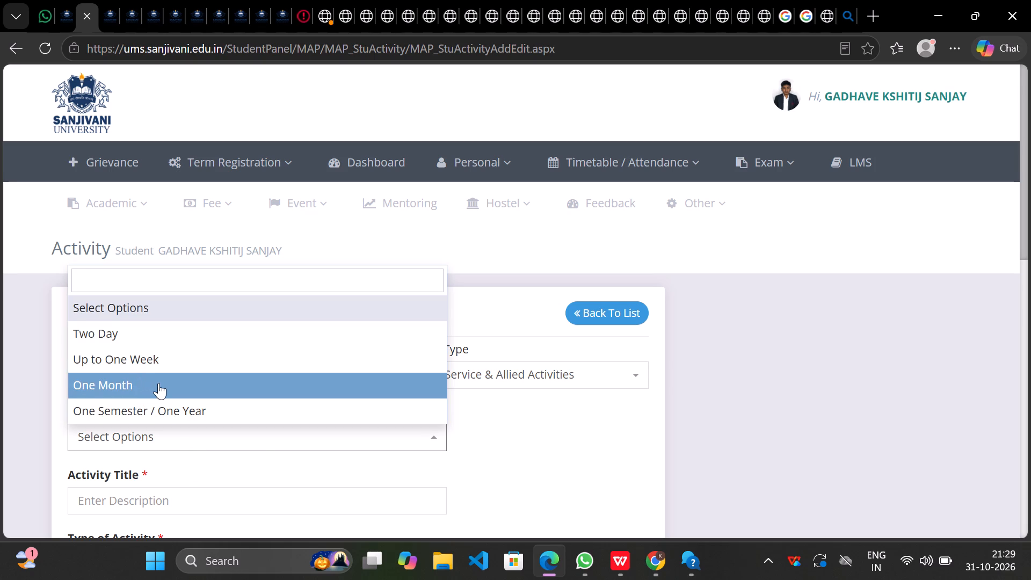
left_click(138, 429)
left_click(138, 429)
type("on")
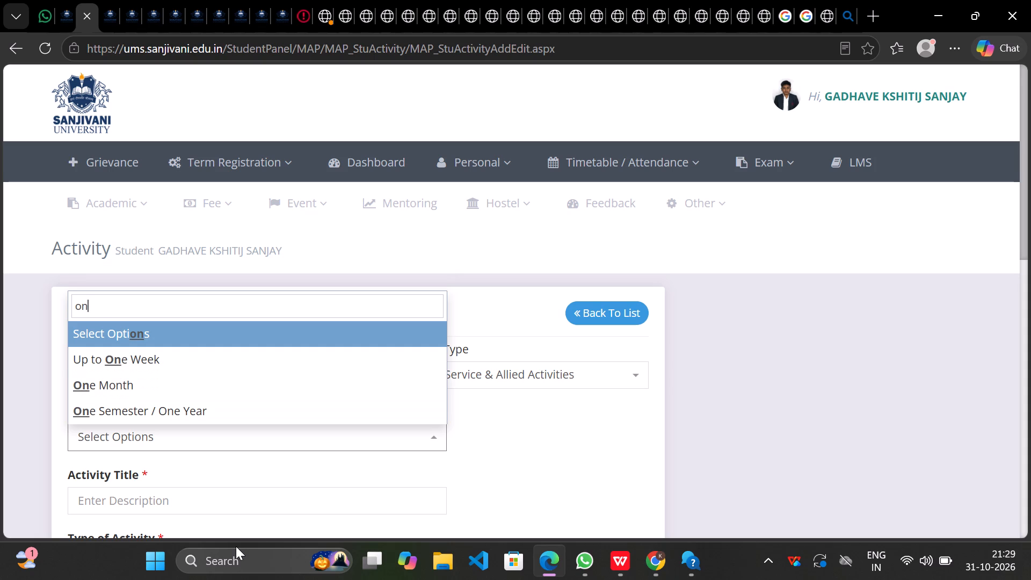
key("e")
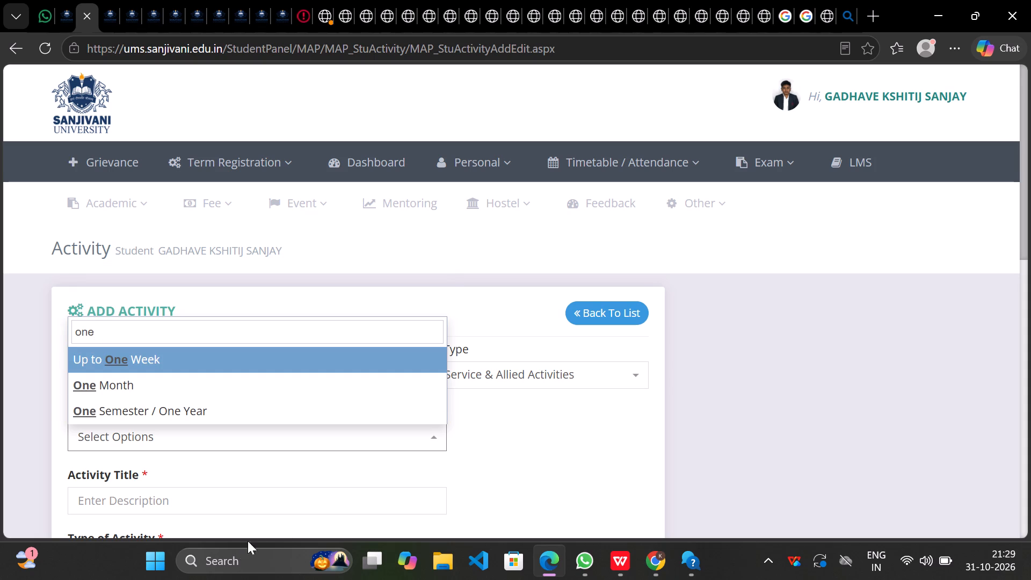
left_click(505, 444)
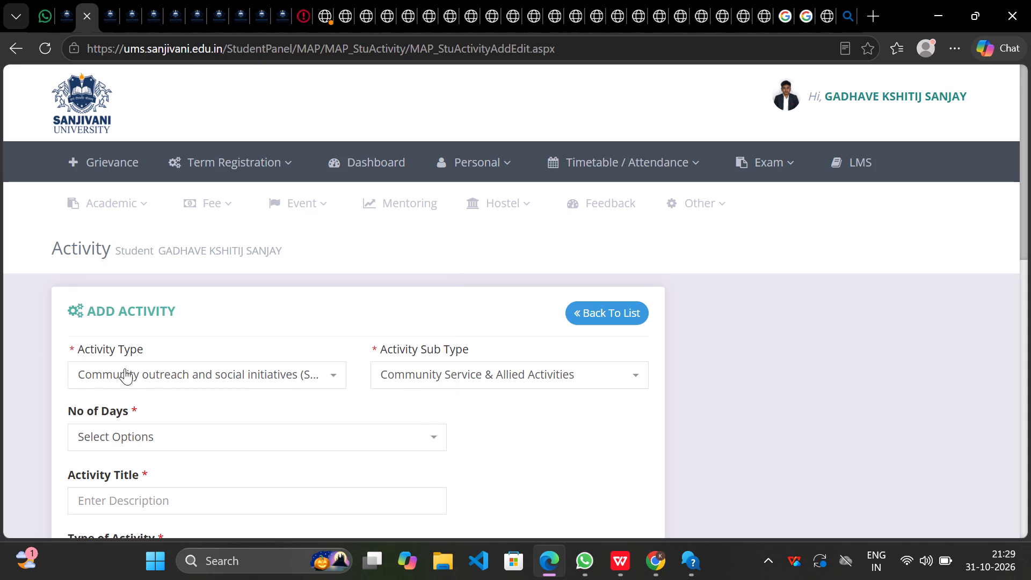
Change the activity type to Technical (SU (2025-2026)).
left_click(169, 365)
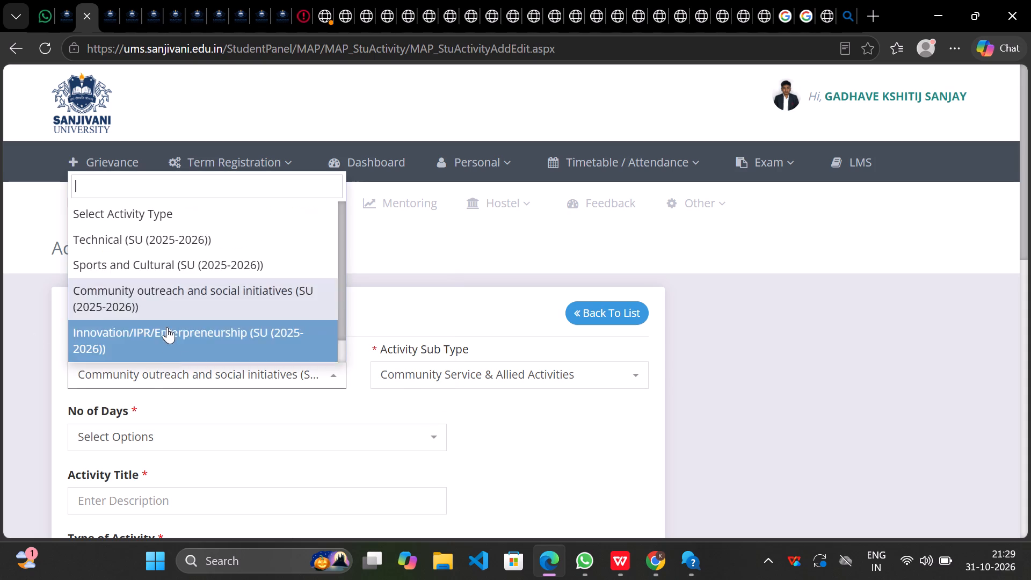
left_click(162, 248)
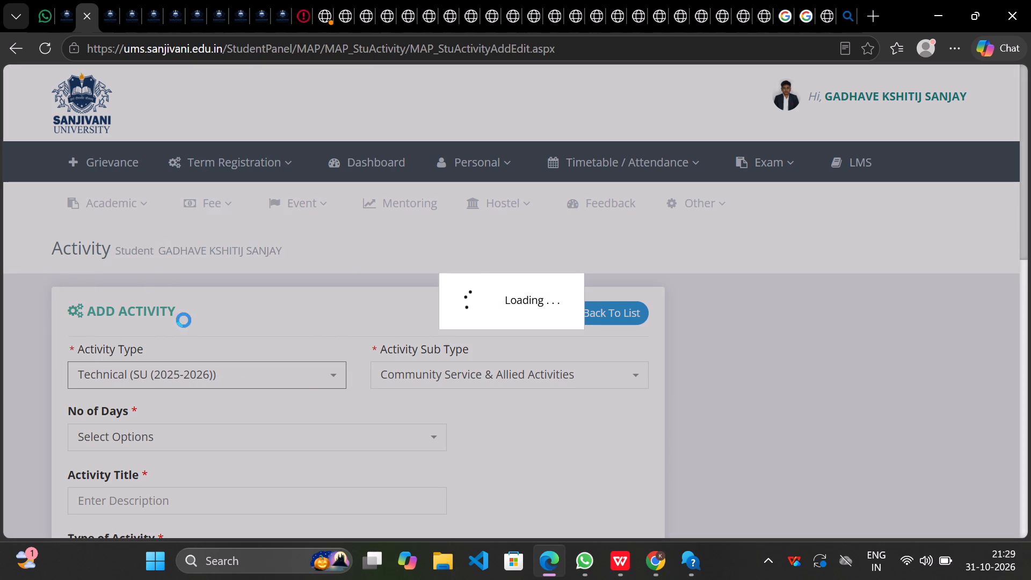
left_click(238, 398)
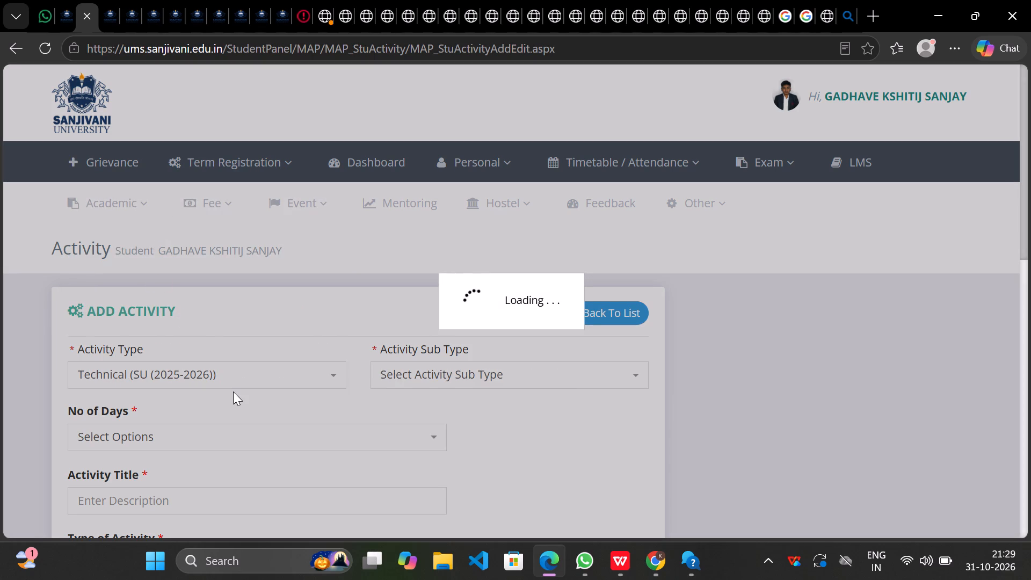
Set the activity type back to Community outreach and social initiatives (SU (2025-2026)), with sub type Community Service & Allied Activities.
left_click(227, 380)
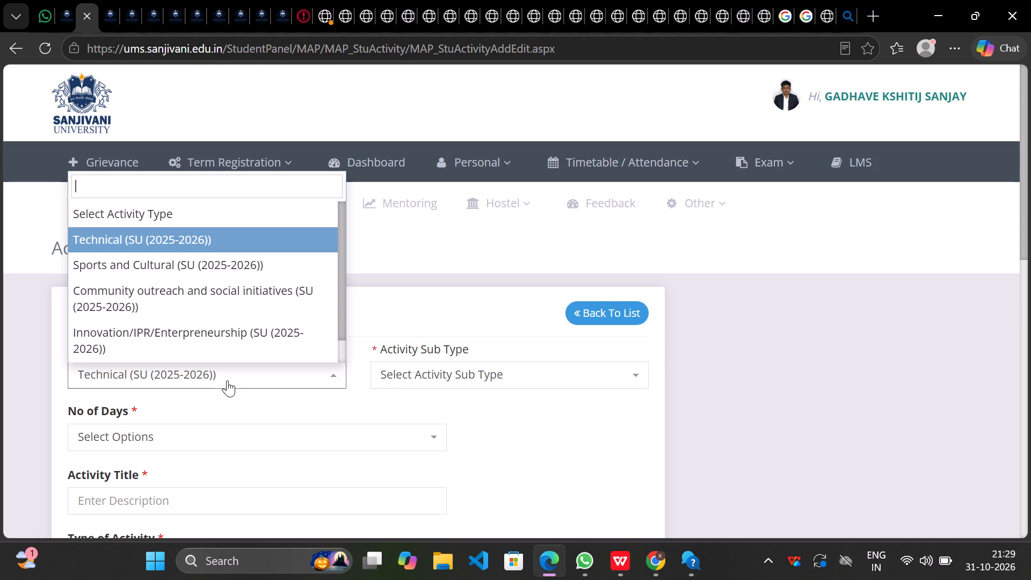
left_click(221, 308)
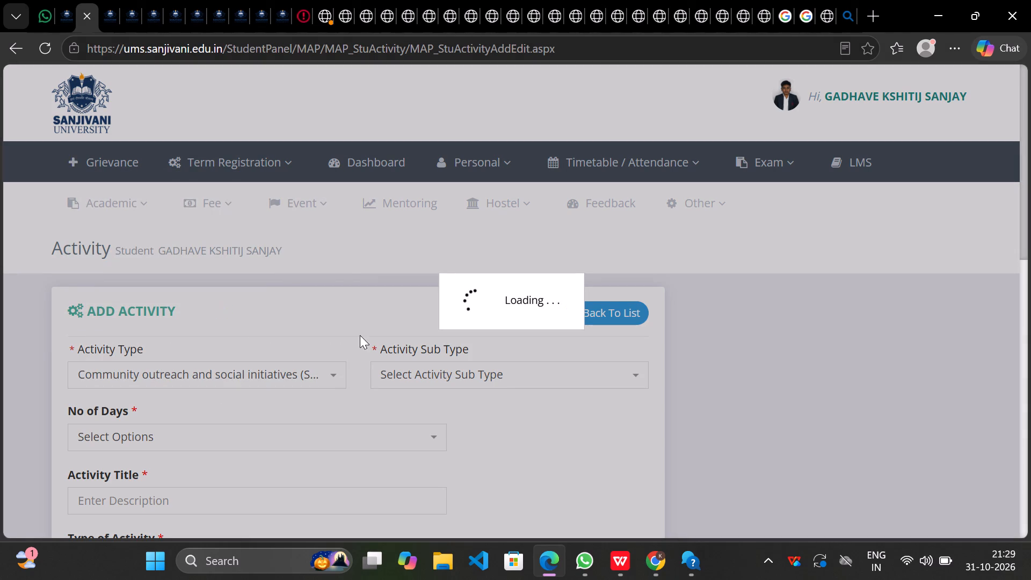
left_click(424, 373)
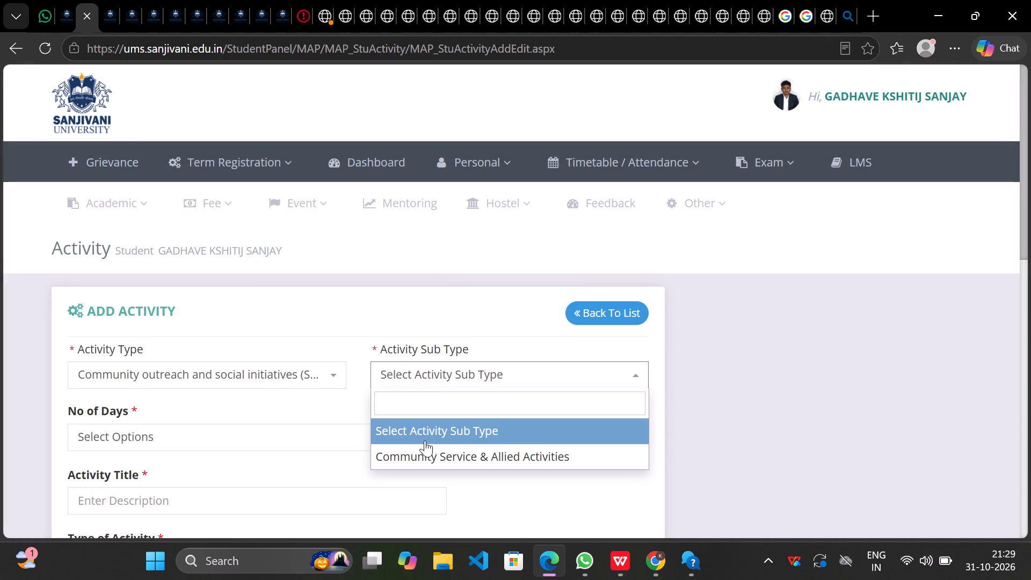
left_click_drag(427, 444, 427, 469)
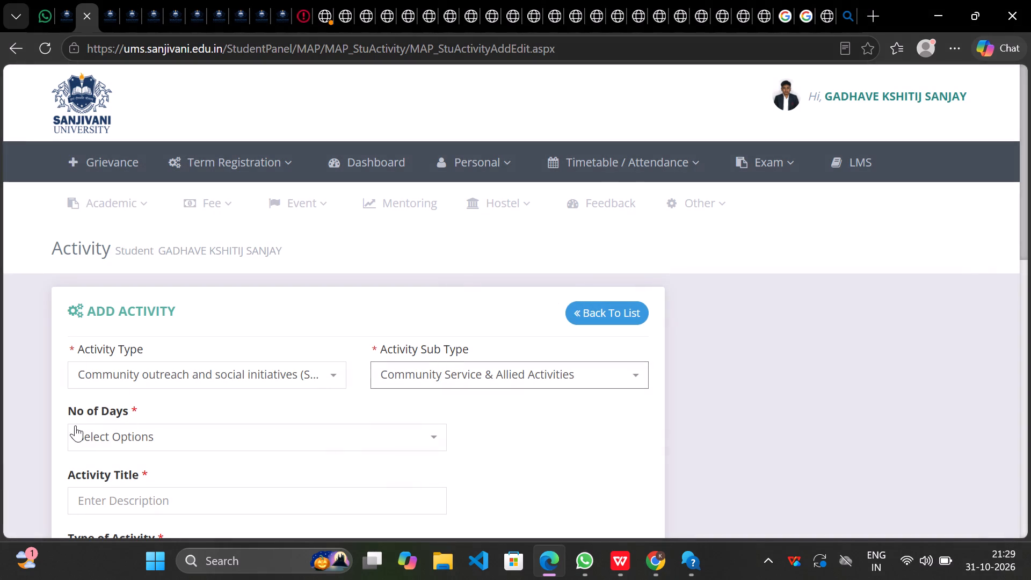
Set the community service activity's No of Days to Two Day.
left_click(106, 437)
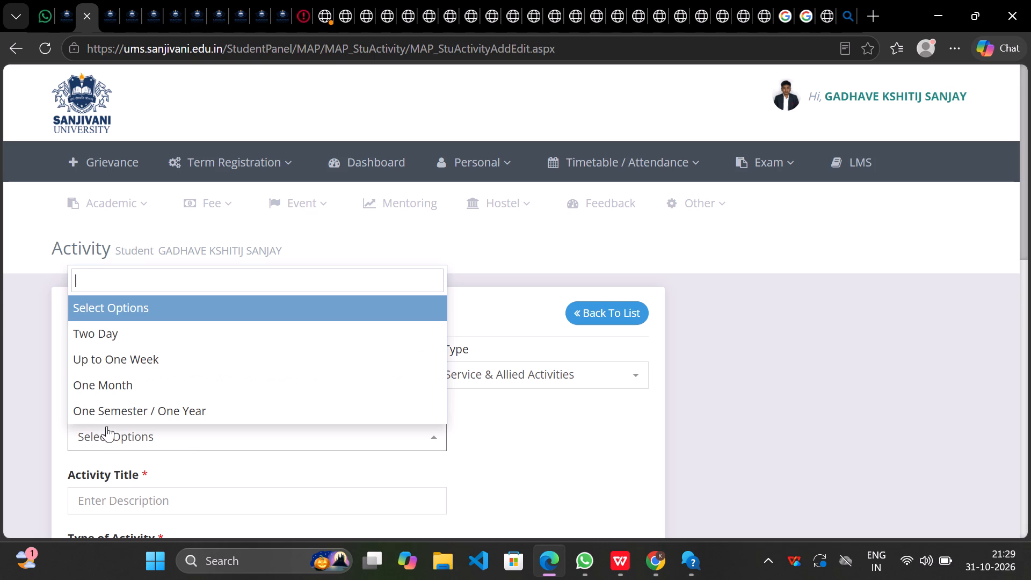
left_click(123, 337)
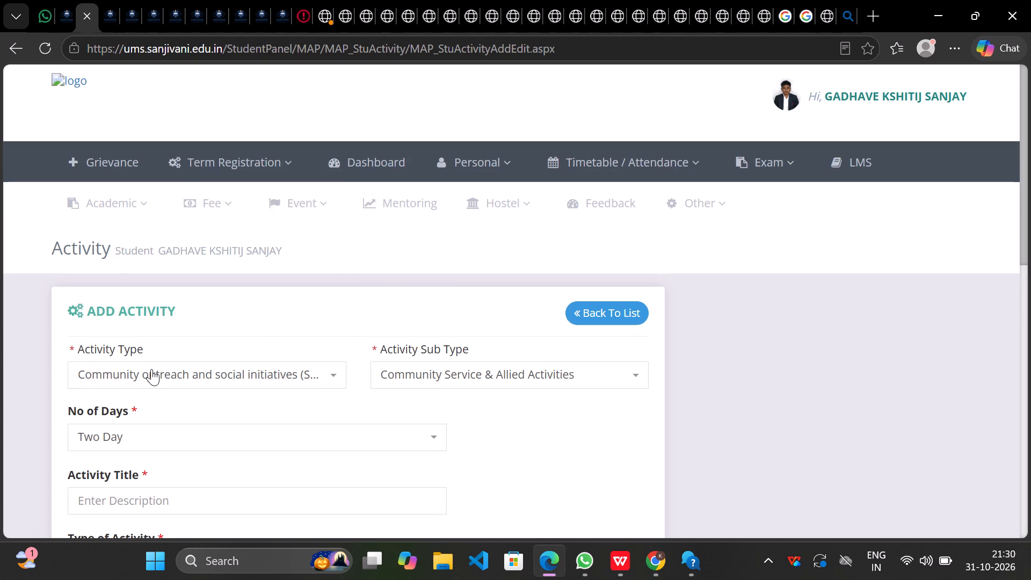
Set the activity type to Technical (SU (2025-2026)) and the sub type to Workshop / FDP / STTP.
left_click(151, 369)
left_click(128, 250)
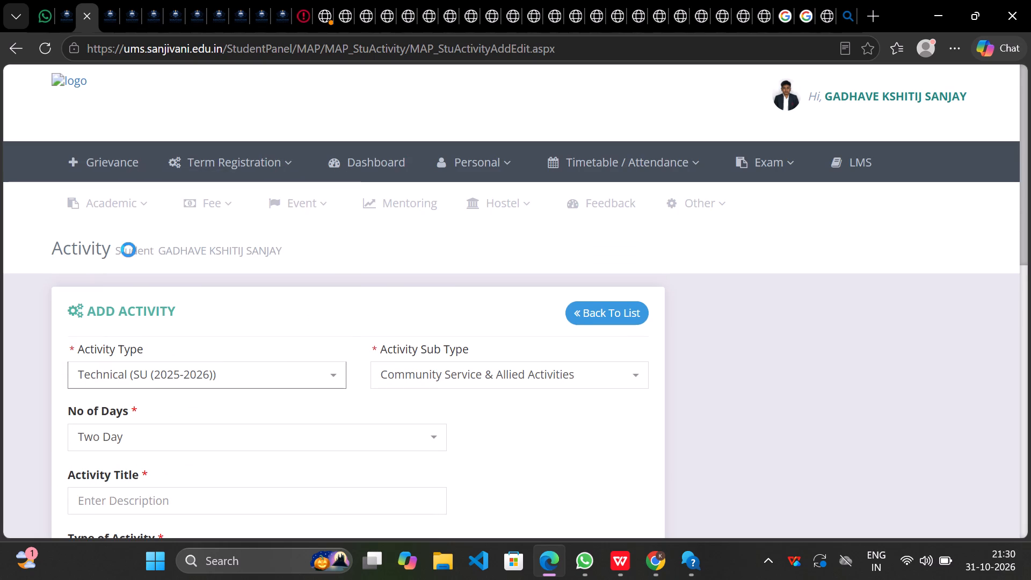
left_click(443, 363)
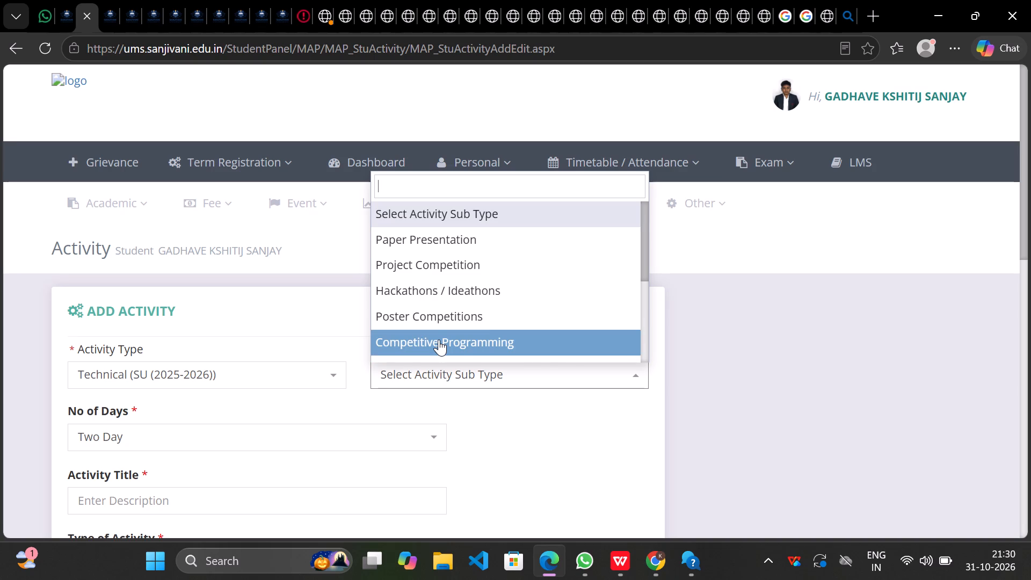
scroll(439, 339, "down", 2)
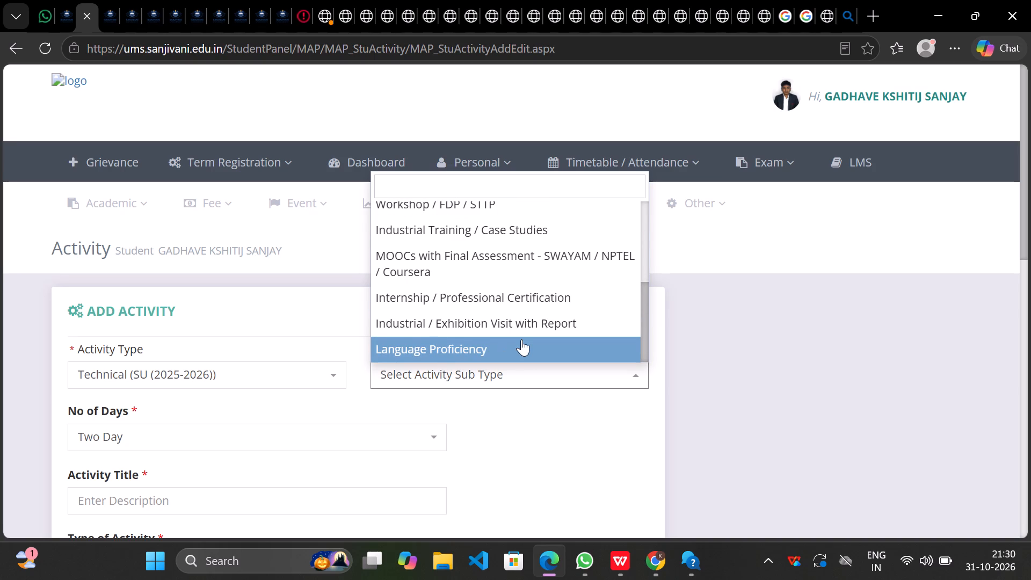
scroll(497, 314, "up", 1)
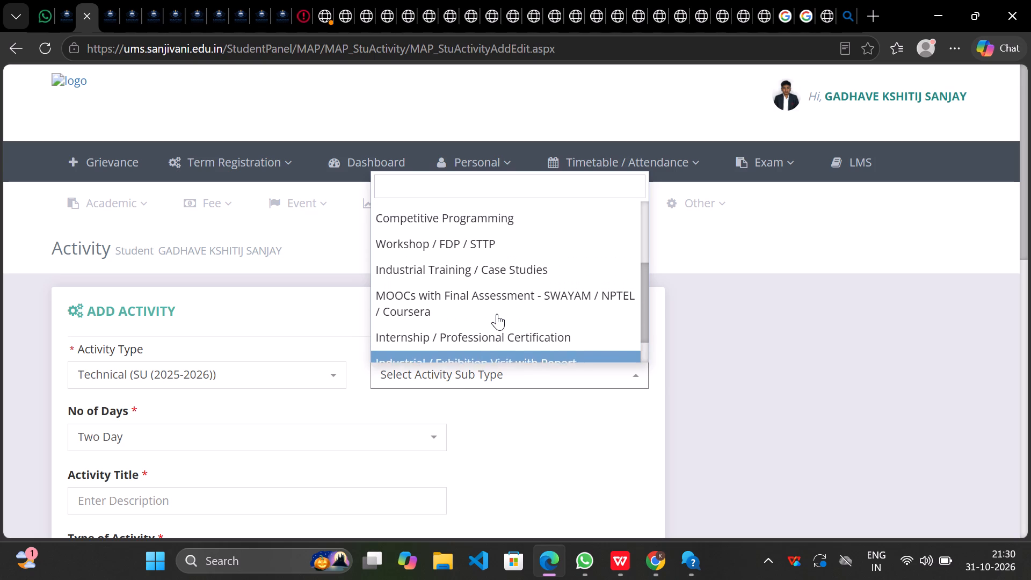
scroll(497, 314, "up", 1)
left_click_drag(495, 314, 466, 253)
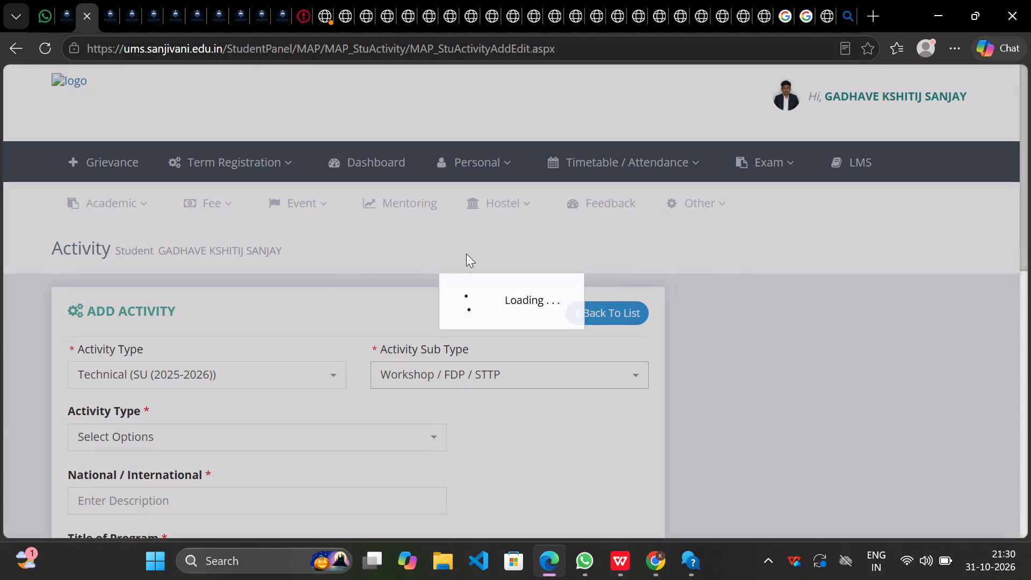
Choose Workshop as the required Activity Type within the Workshop / FDP / STTP details.
left_click(115, 436)
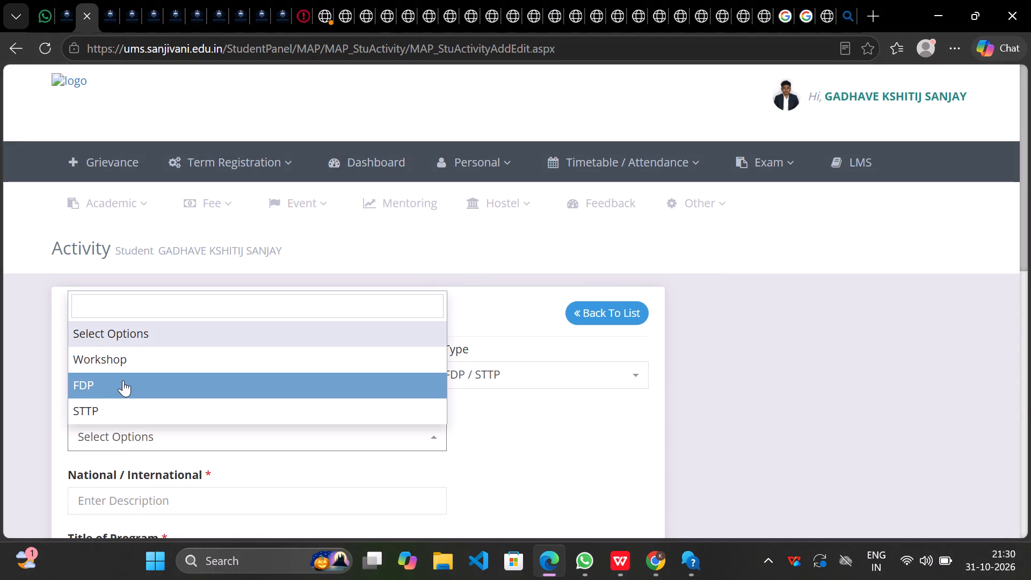
left_click(120, 364)
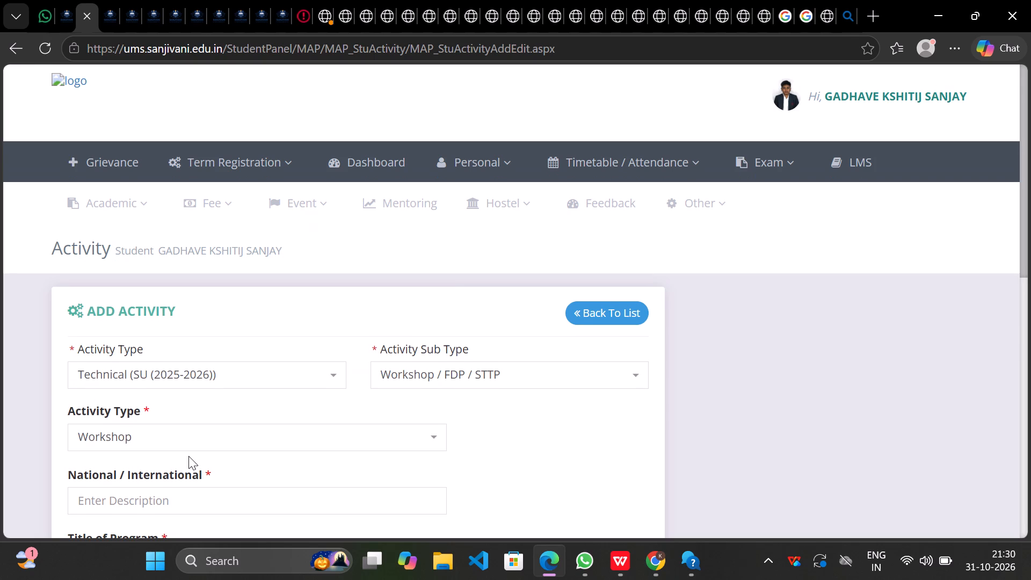
Open the National / International field of the workshop activity for entry.
scroll(188, 456, "down", 1)
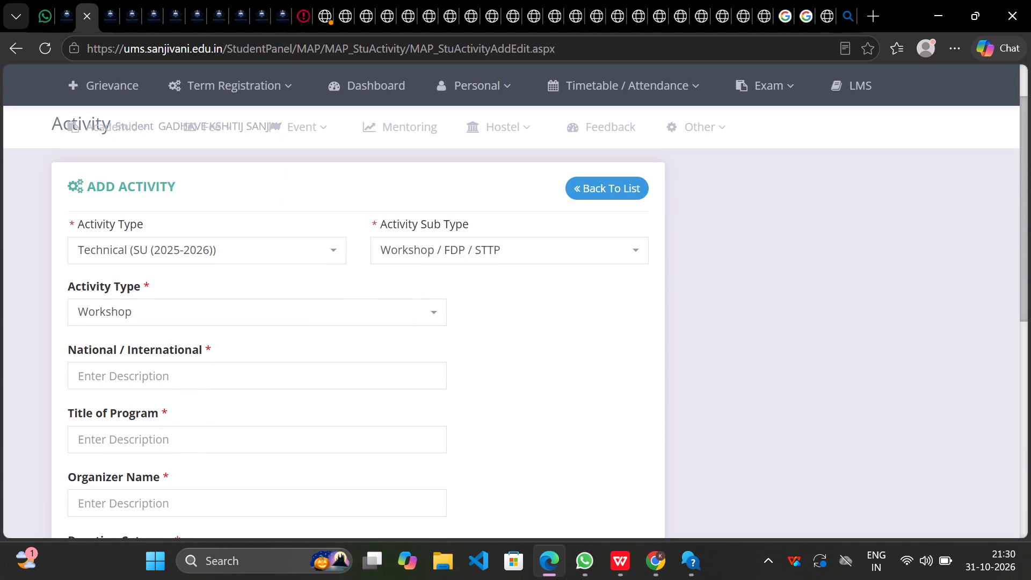
left_click(166, 377)
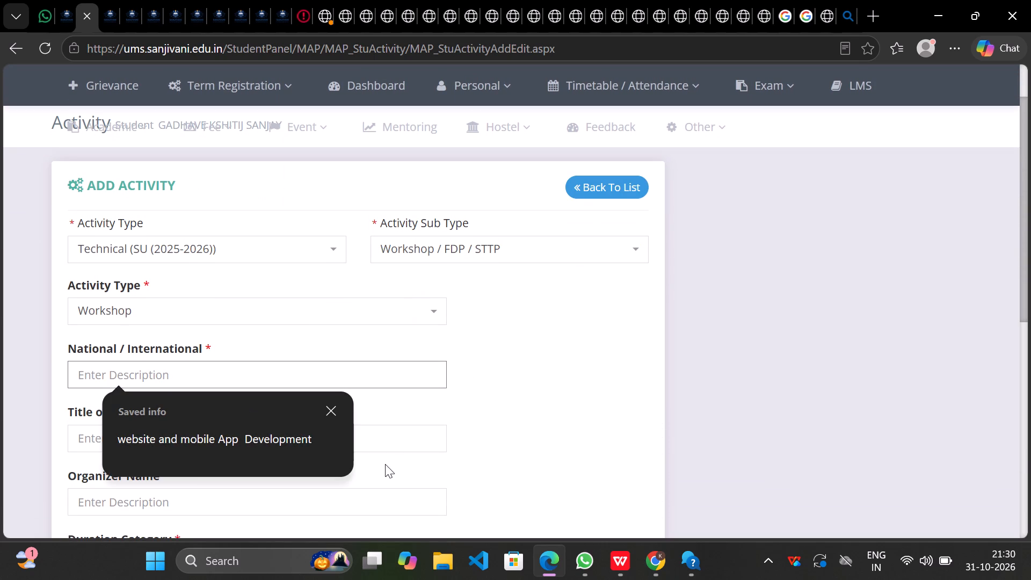
left_click(383, 463)
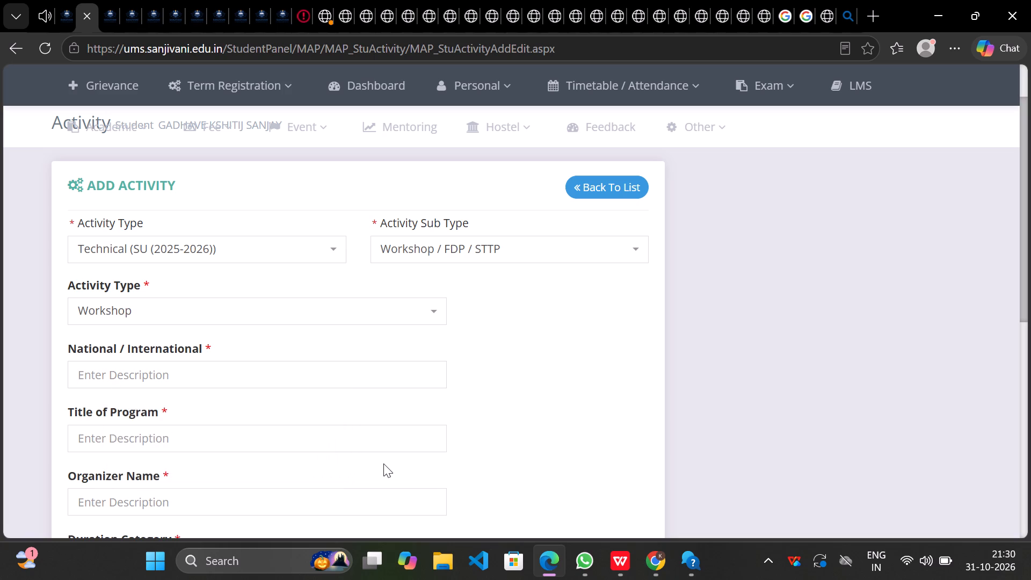
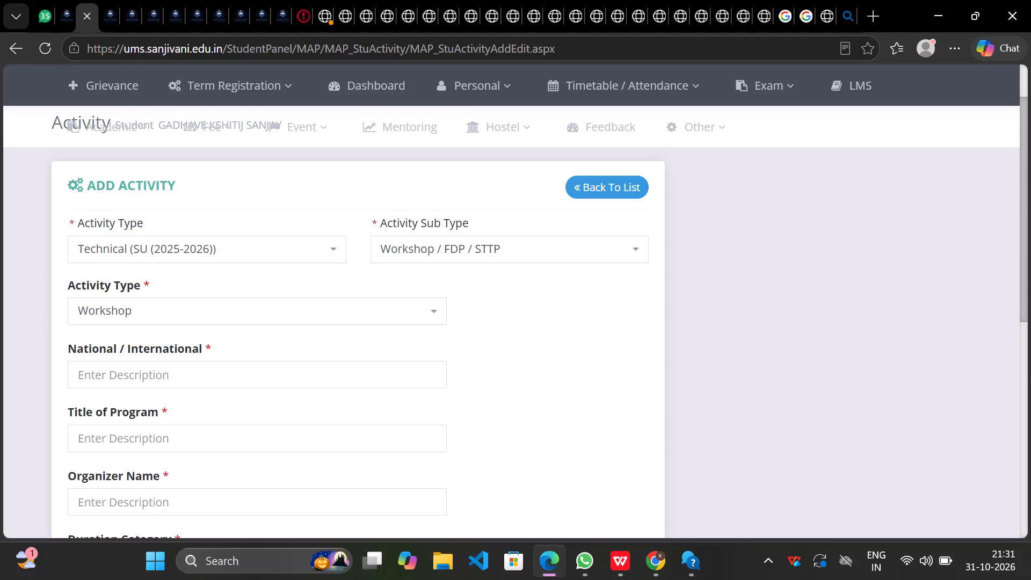
Look through the fields of the Workshop / FDP / STTP activity form, from National / International down to Upload Certificate.
scroll(141, 477, "down", 5)
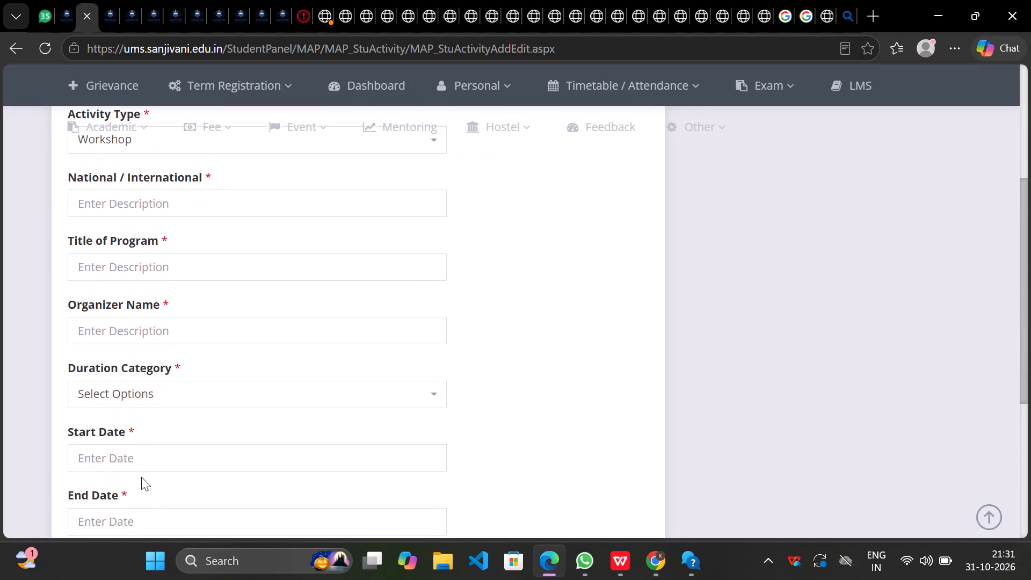
scroll(141, 477, "down", 3)
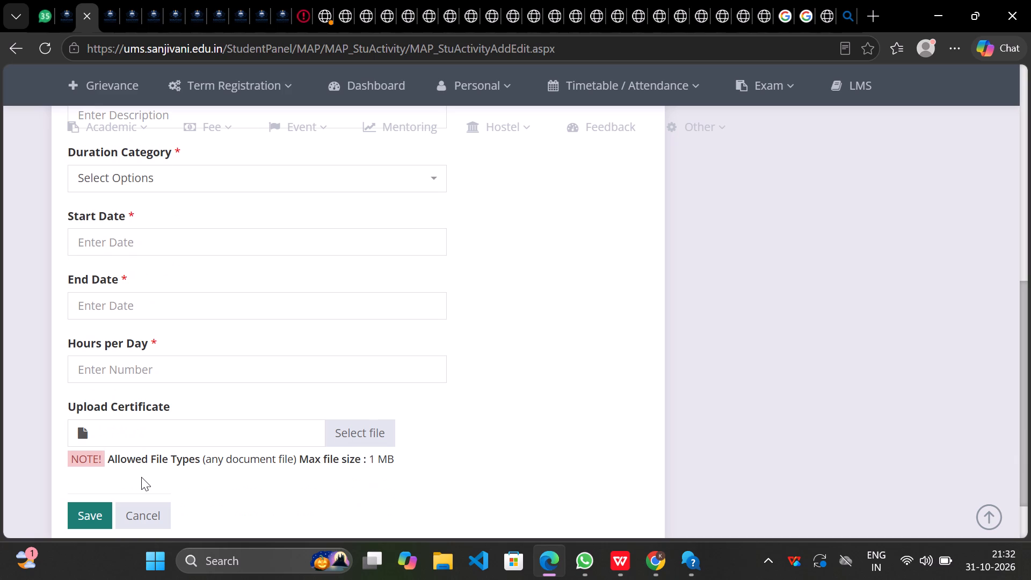
scroll(141, 477, "up", 7)
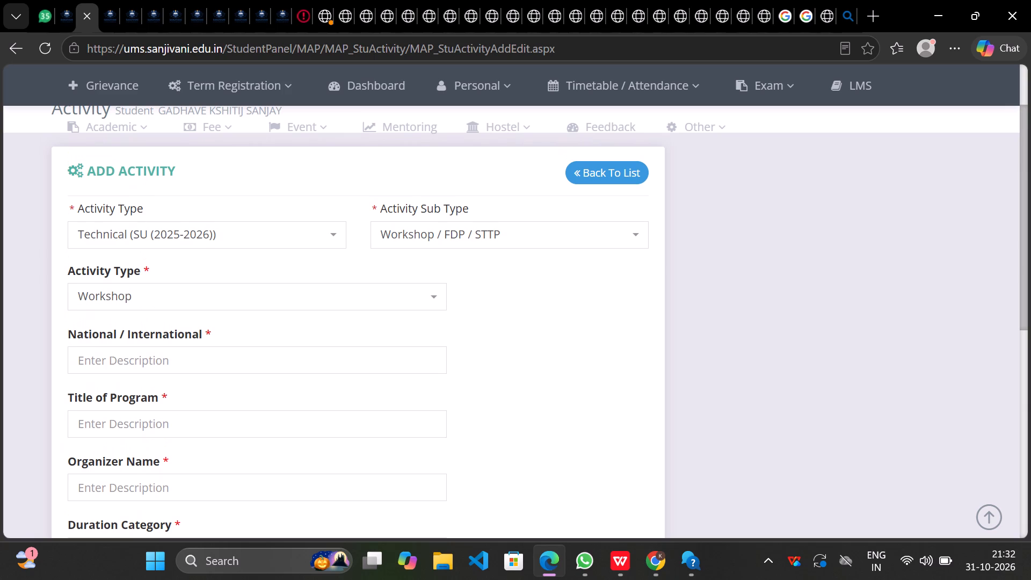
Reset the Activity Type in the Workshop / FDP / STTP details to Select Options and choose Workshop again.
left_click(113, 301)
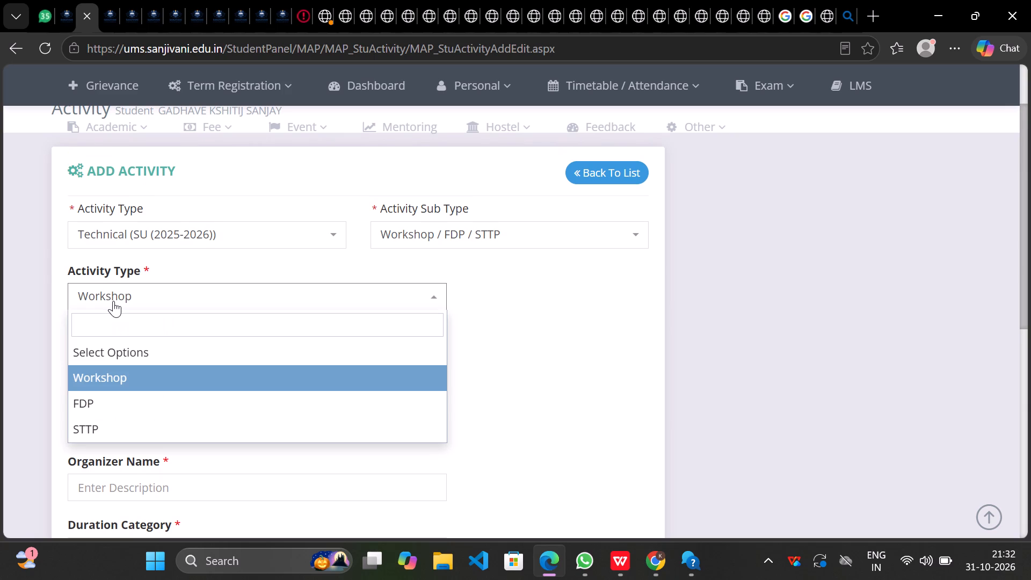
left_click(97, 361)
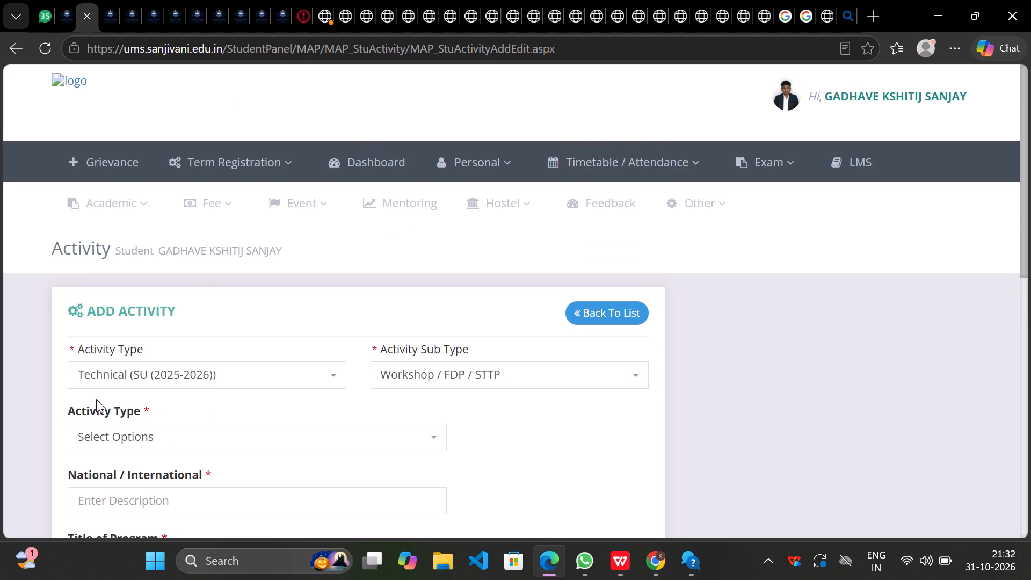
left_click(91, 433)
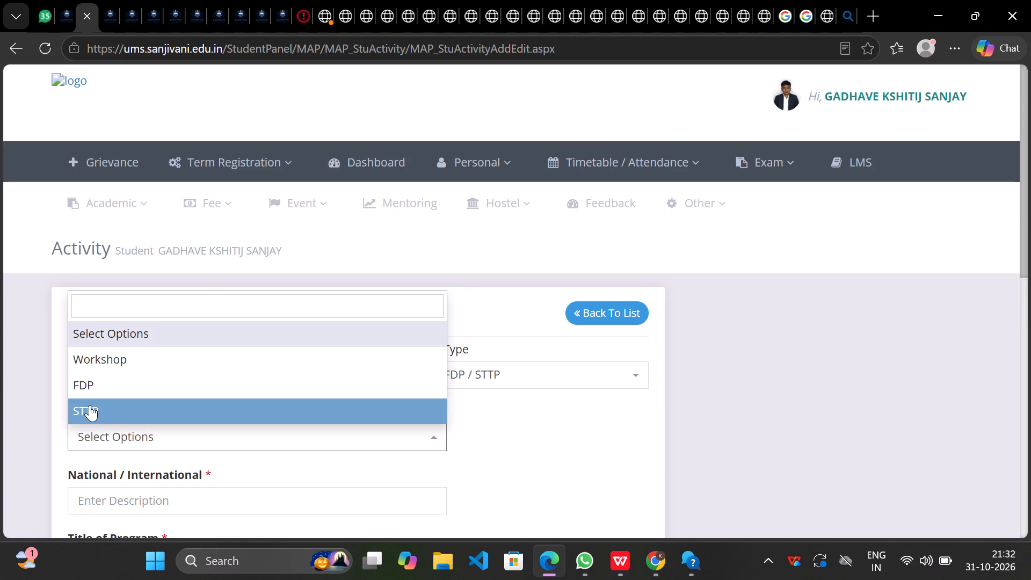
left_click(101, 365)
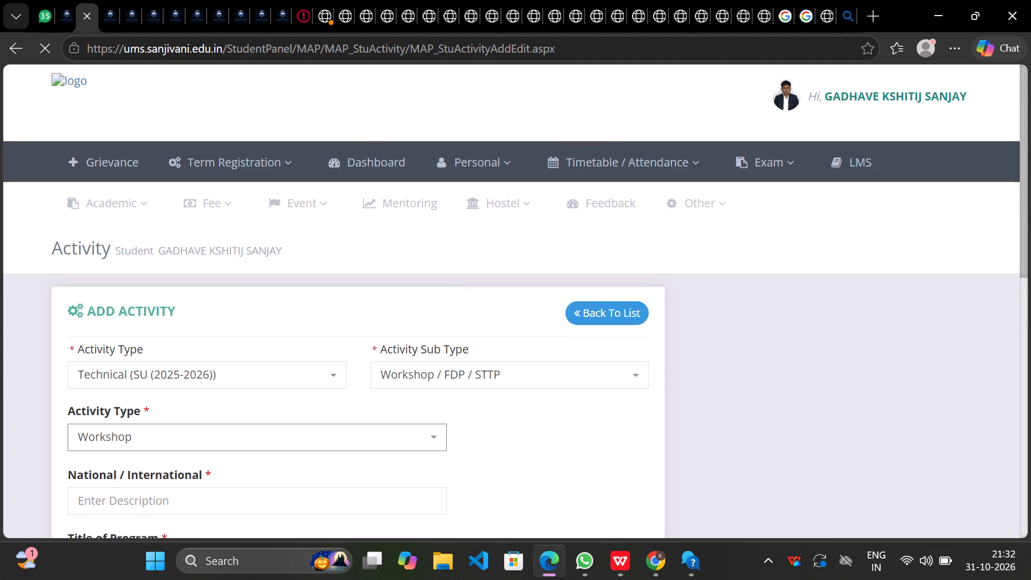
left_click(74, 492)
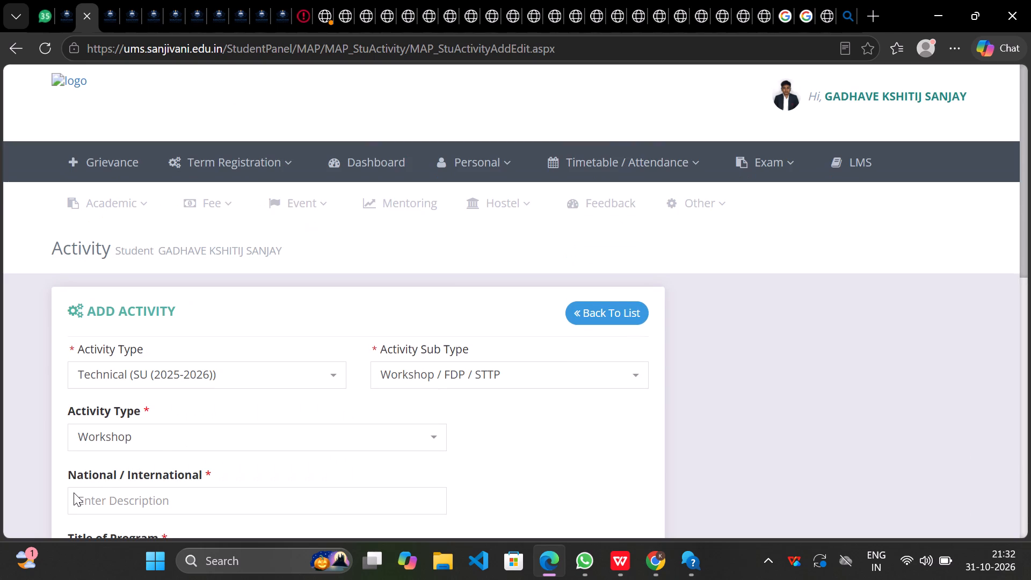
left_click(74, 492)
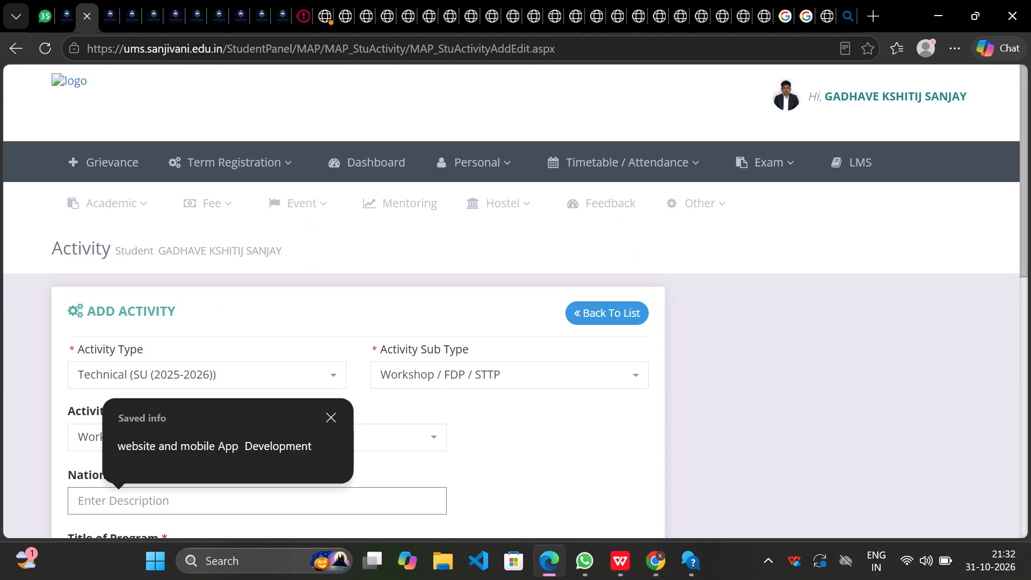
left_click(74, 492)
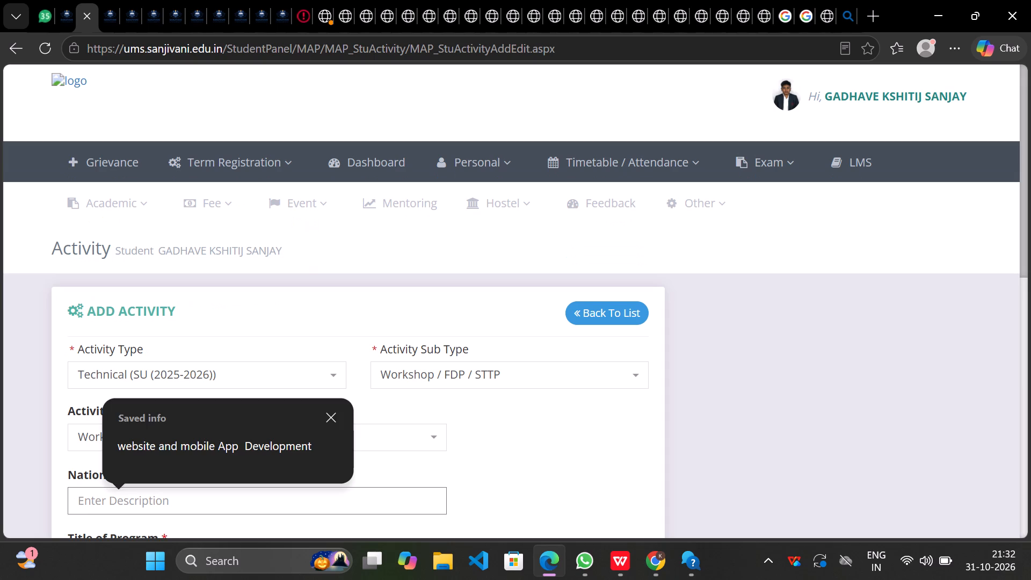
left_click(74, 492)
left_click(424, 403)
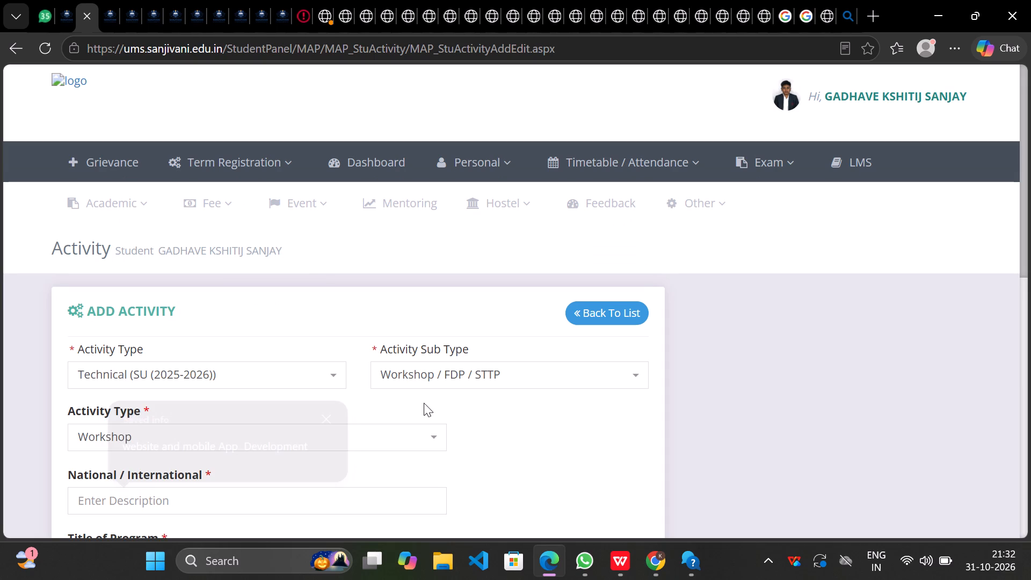
Open the Title of Program field of the workshop activity for entry.
scroll(424, 403, "down", 2)
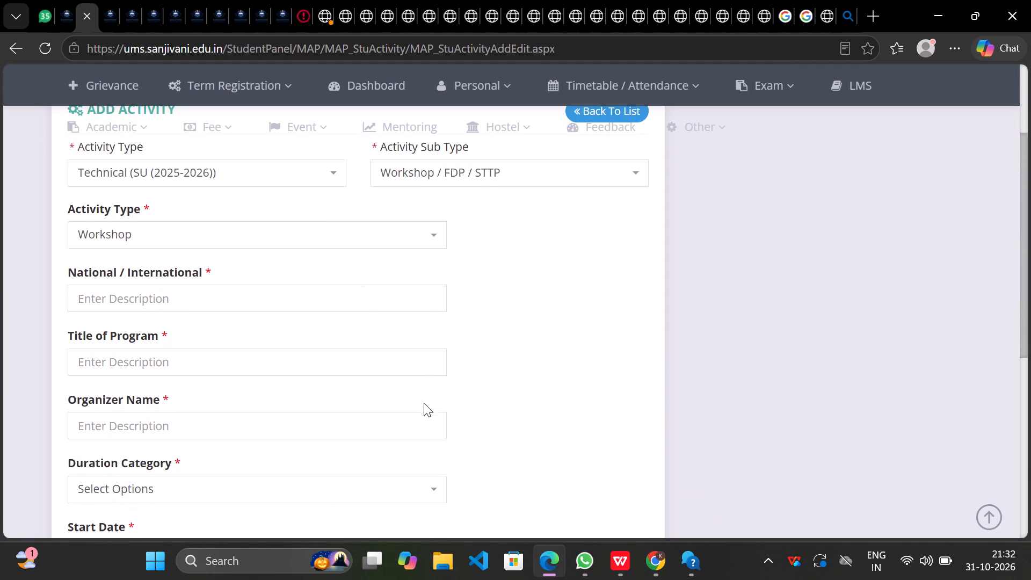
scroll(424, 403, "down", 1)
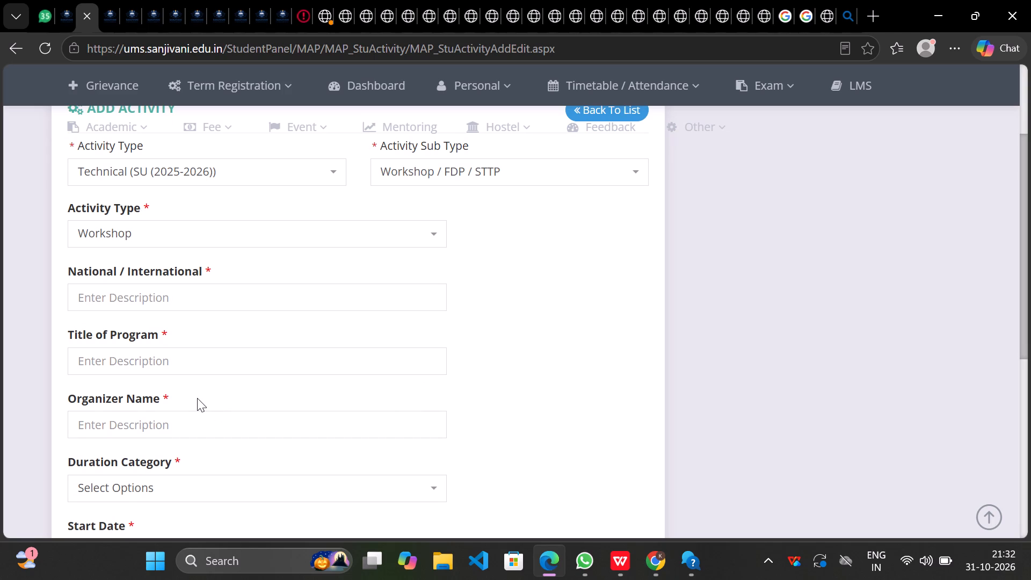
double_click(96, 352)
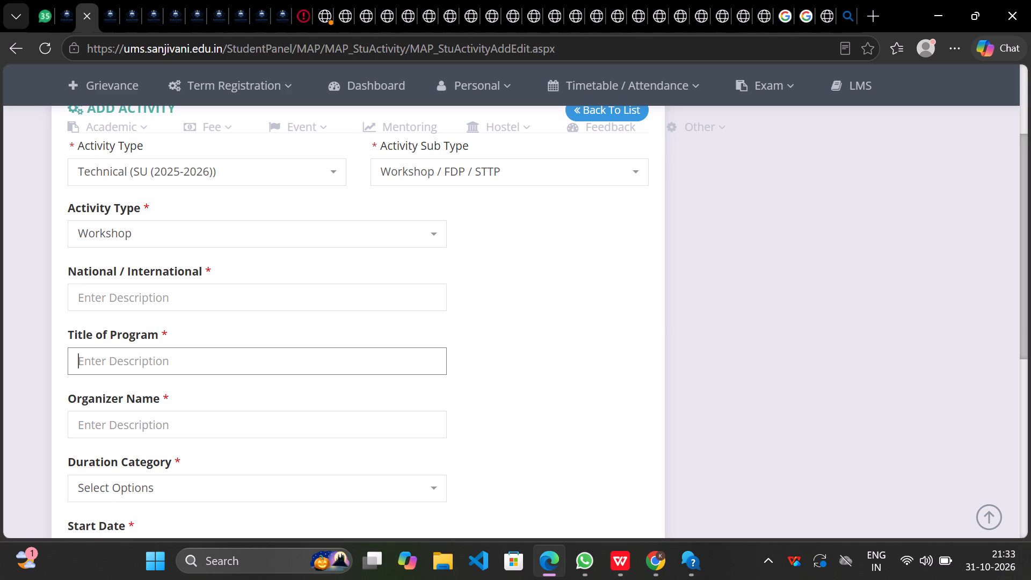
right_click(96, 352)
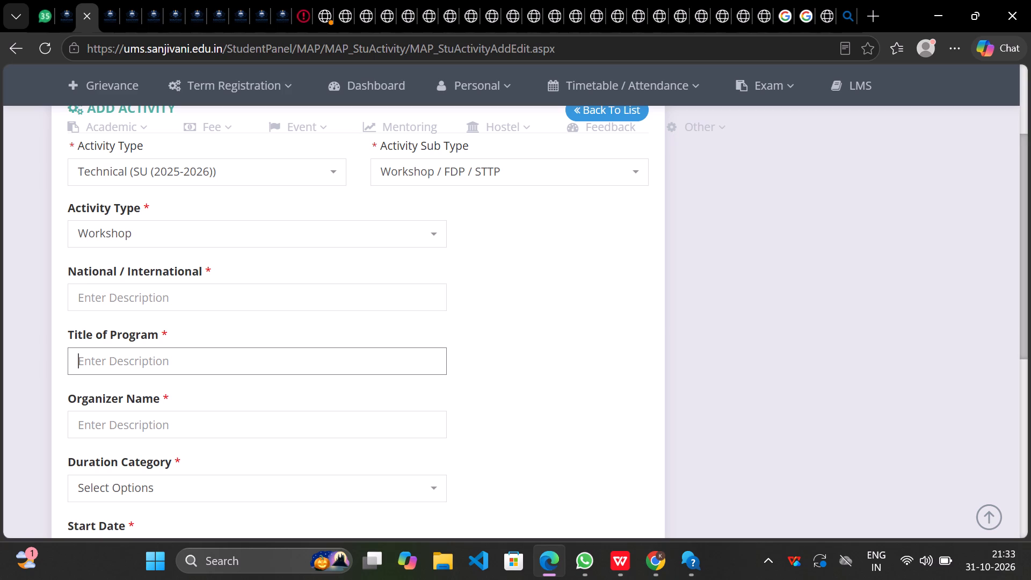
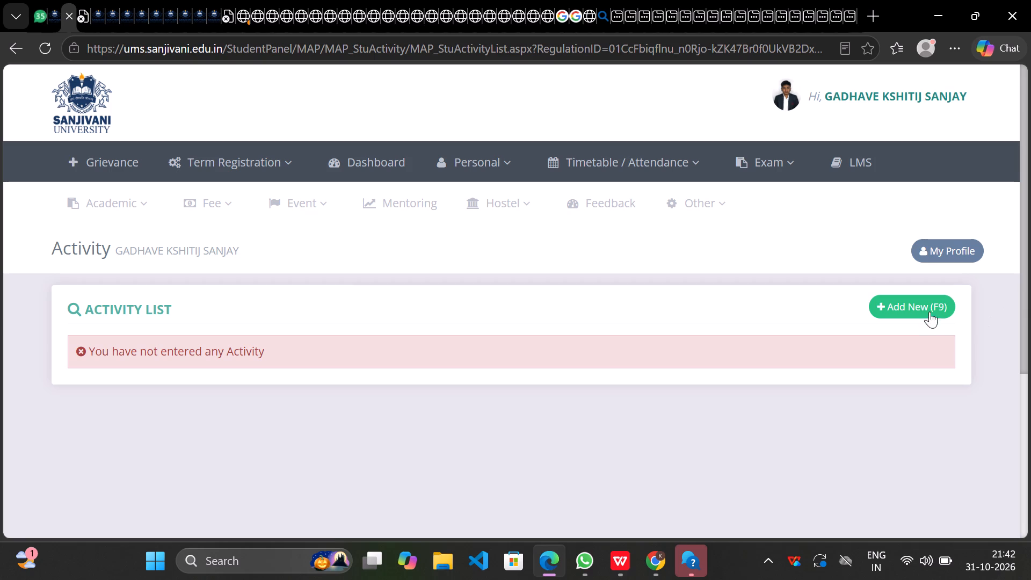
Start a new activity entry from the empty MAP Activity List.
left_click(927, 307)
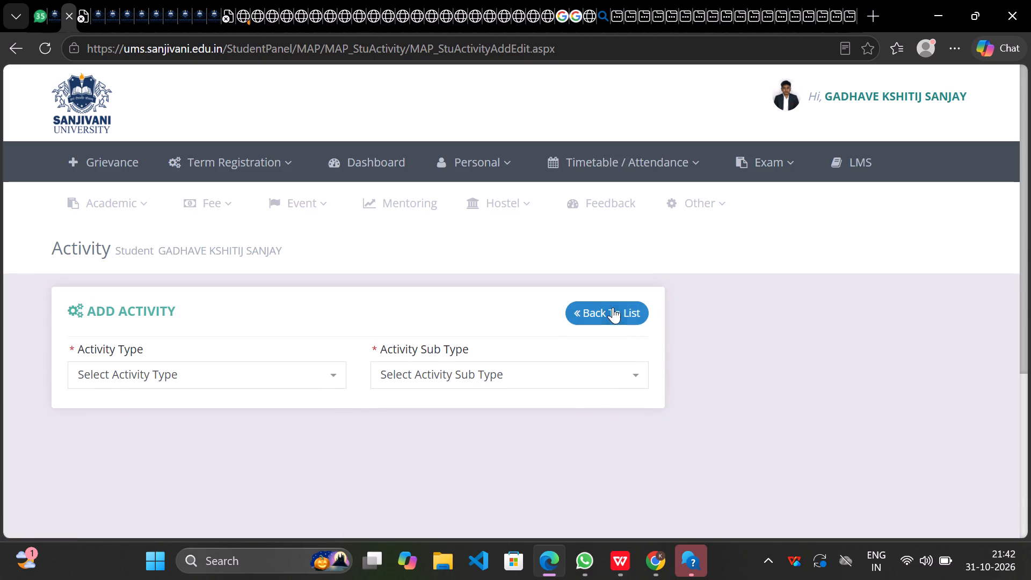
Open the MAP form for regulation SU (2024-2025) from the Form List and start adding a new activity.
left_click(840, 230)
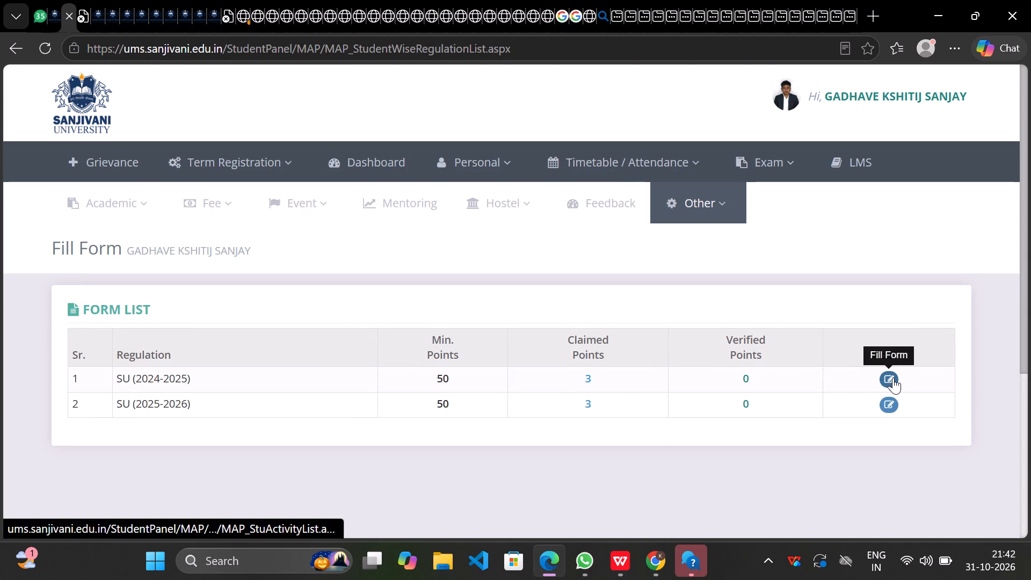
left_click(893, 378)
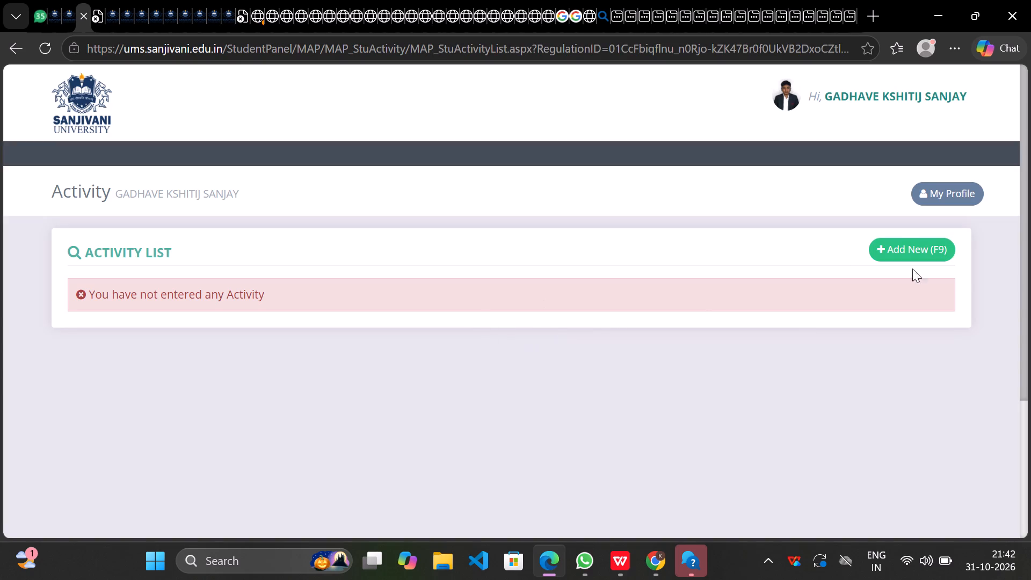
left_click(919, 298)
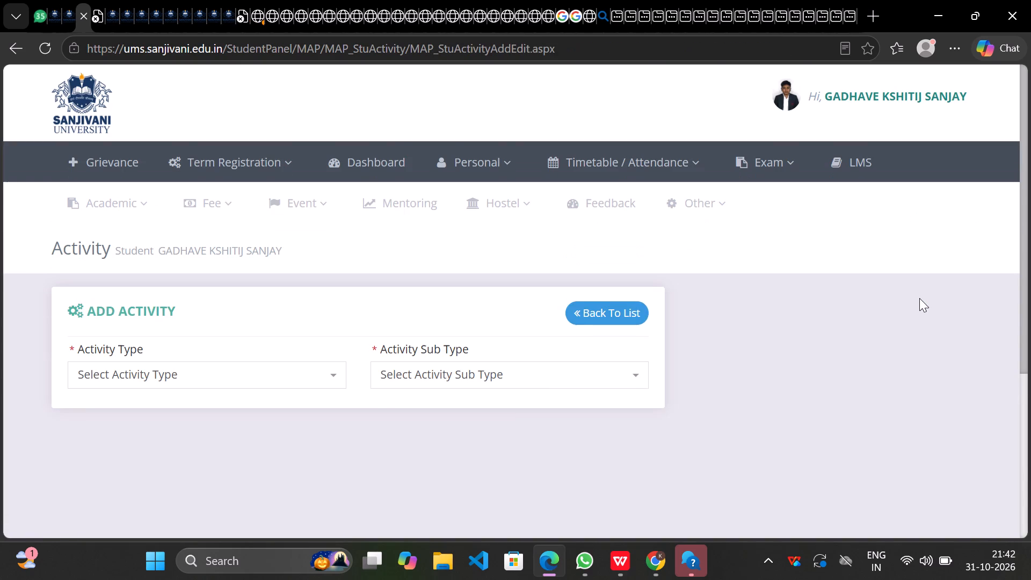
Open the Activity Type choices for the new activity.
left_click(165, 376)
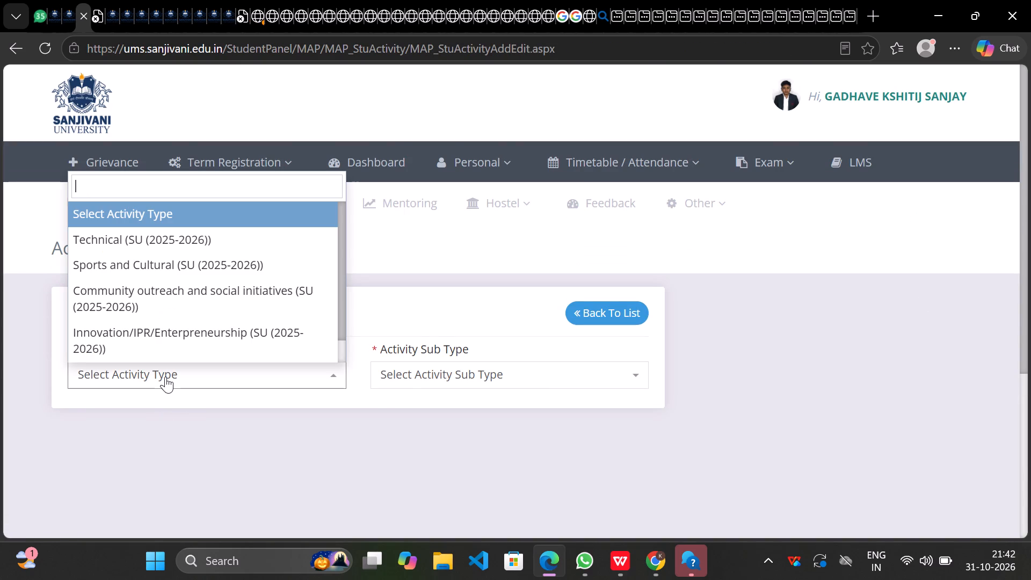
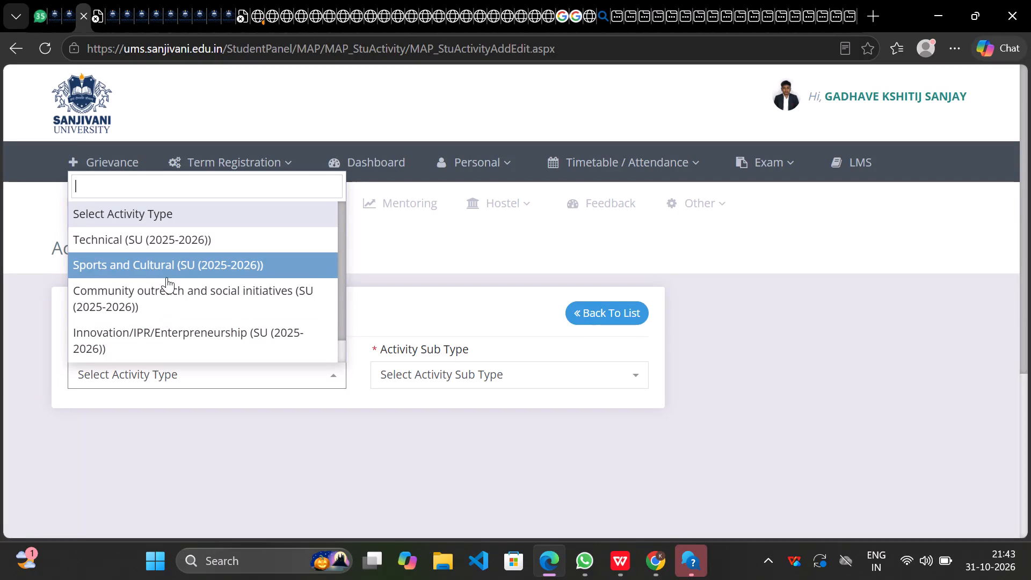
Set the new activity's type to Technical (SU (2025-2026)) and its sub type to Workshop / FDP / STTP.
left_click(141, 242)
left_click(403, 383)
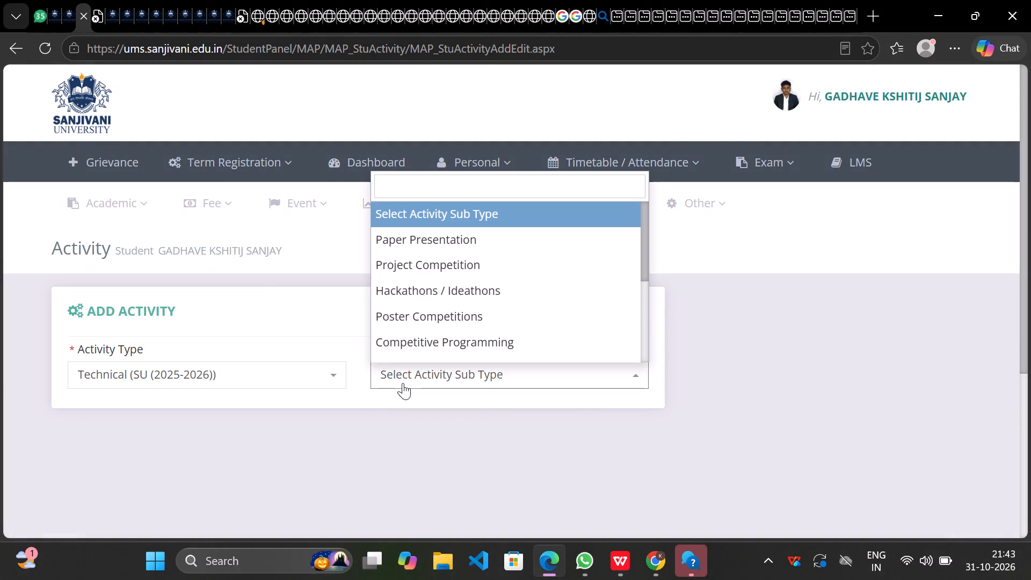
left_click(475, 407)
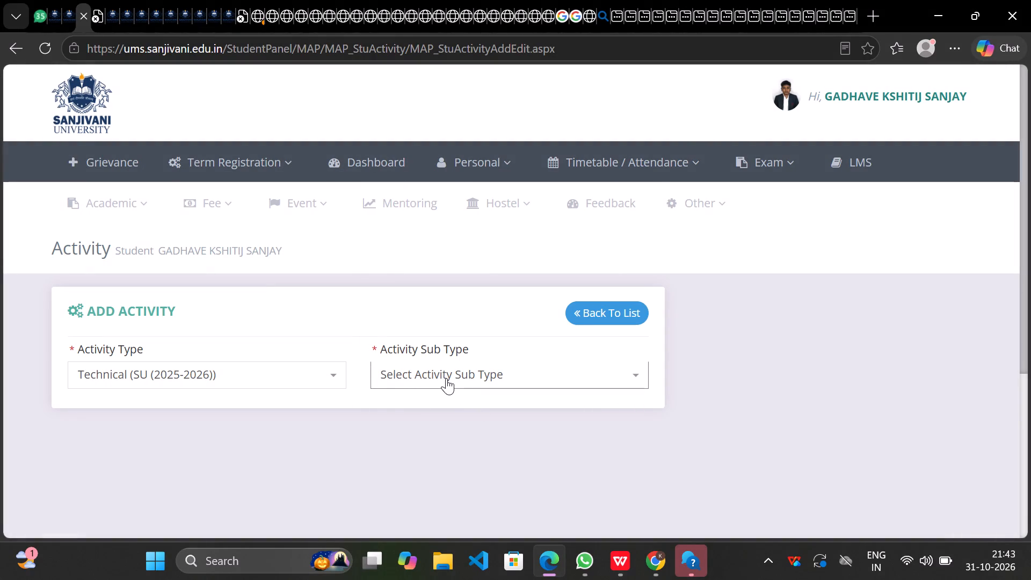
left_click(446, 378)
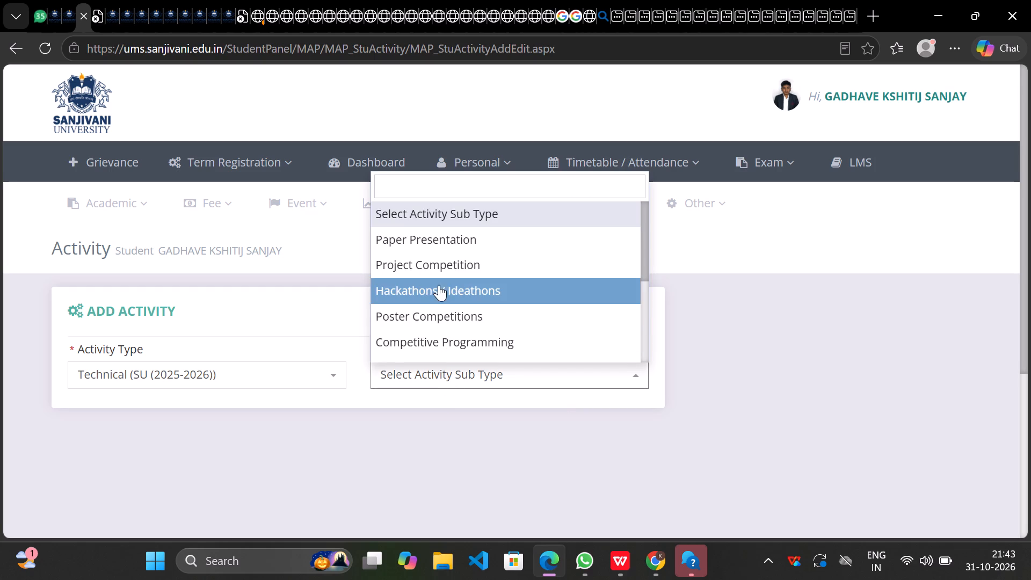
scroll(452, 225, "up", 2)
scroll(452, 225, "down", 1)
left_click(442, 282)
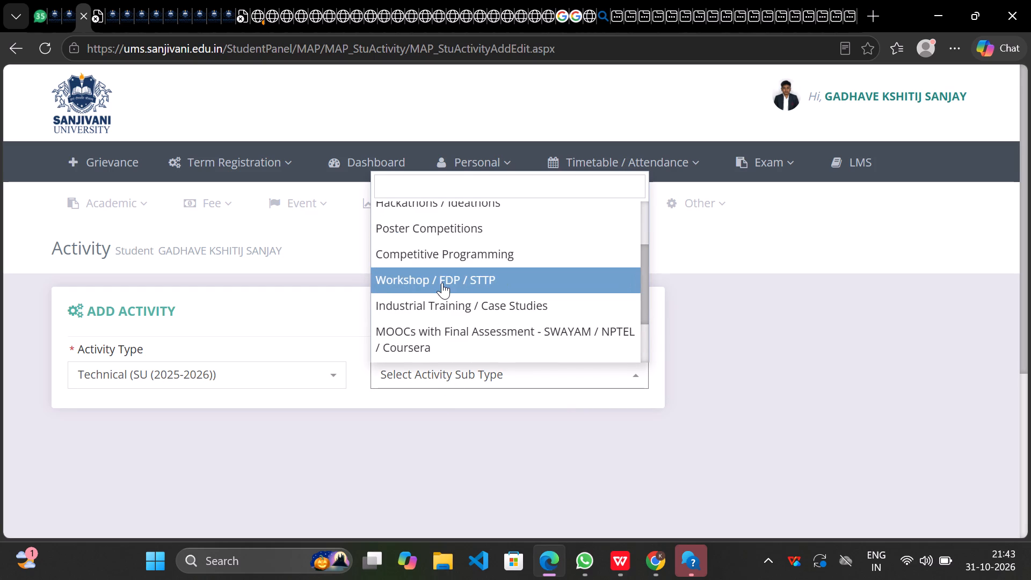
Choose Workshop as the Activity Type in the Workshop / FDP / STTP details.
left_click(344, 385)
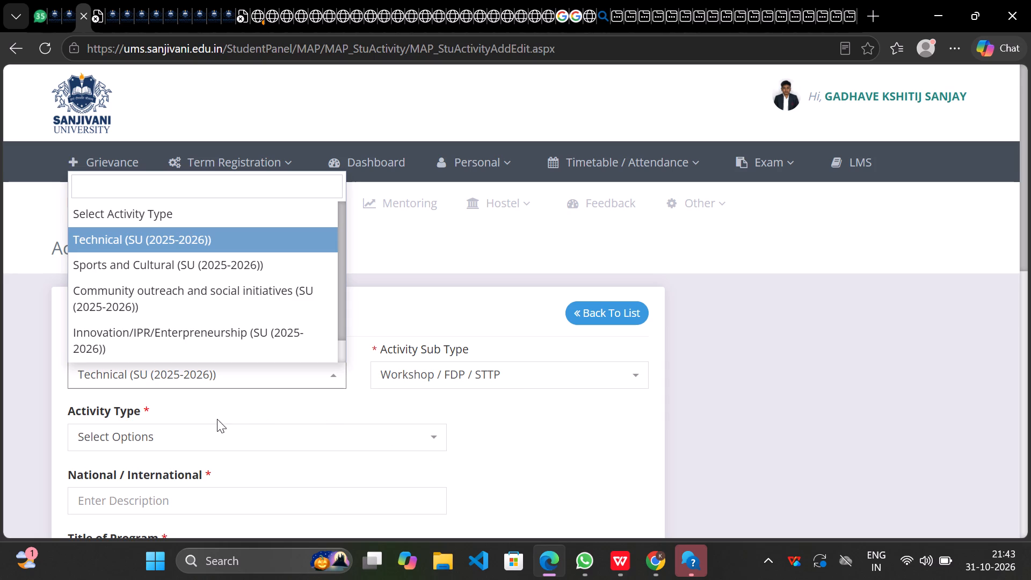
left_click(179, 431)
left_click(179, 431)
left_click(179, 431)
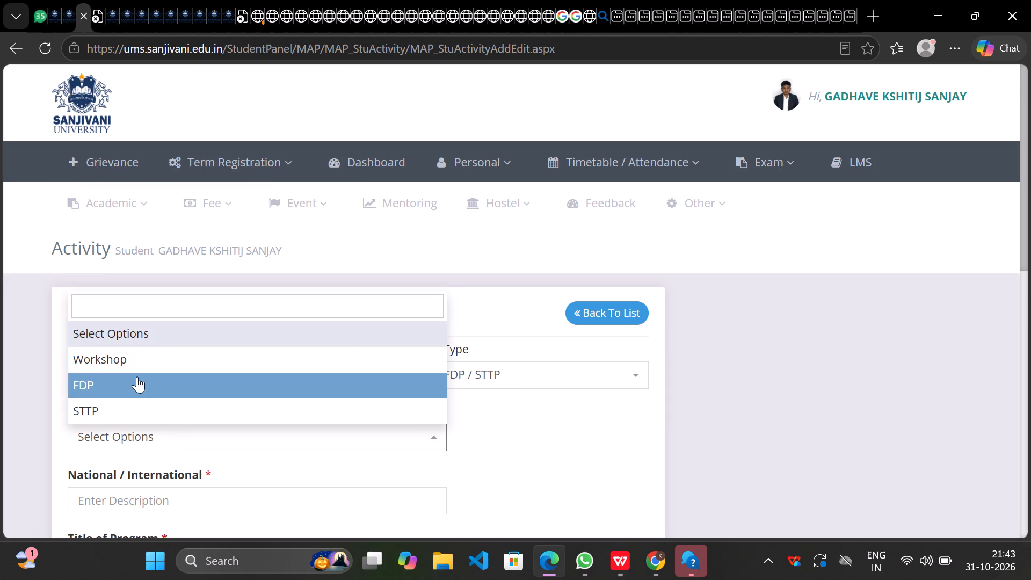
left_click(125, 365)
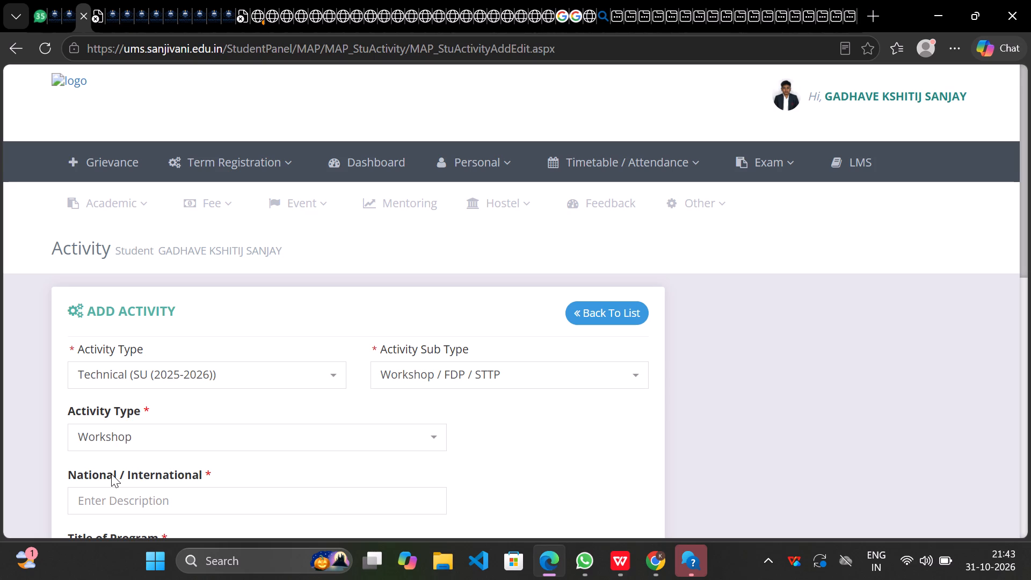
Enter "college" for National / International.
left_click(97, 497)
type("coll")
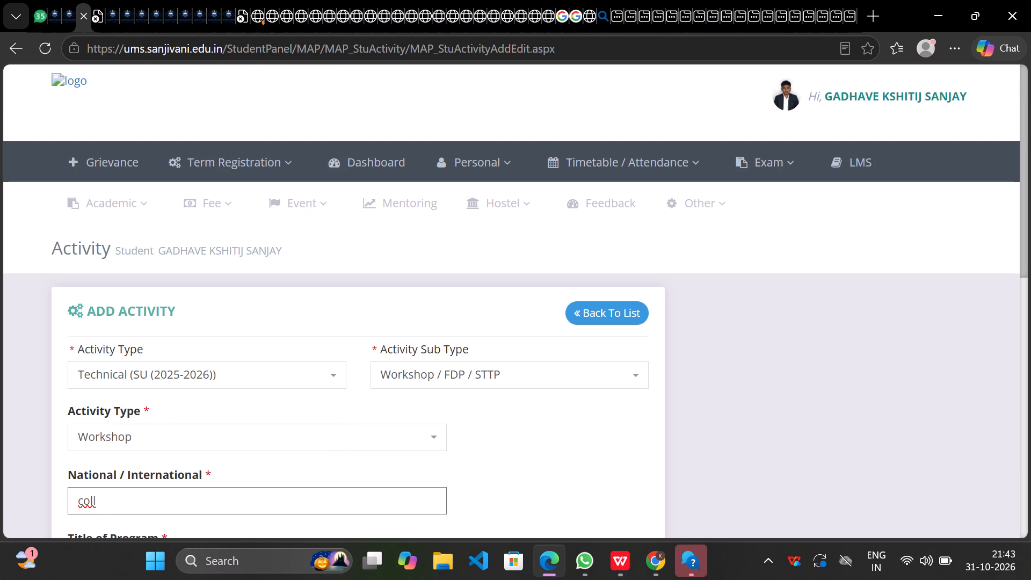
type("ge")
key("BackSpace")
key("BackSpace")
type("ege")
Fill in the Title of Program with the saved entry "Introduction to Generative Ai Studio" and dismiss the date calendars.
scroll(97, 497, "down", 3)
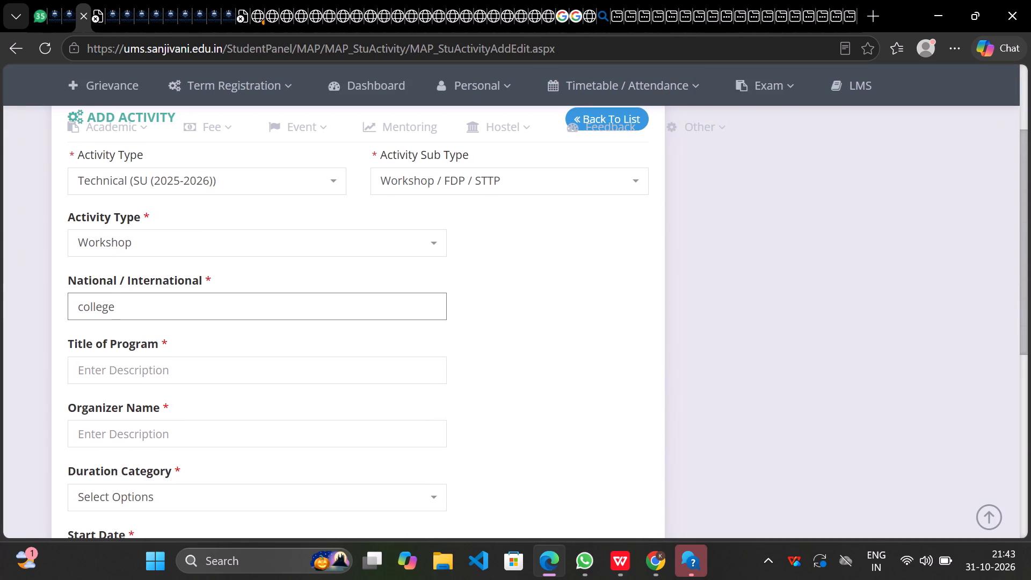
left_click(124, 377)
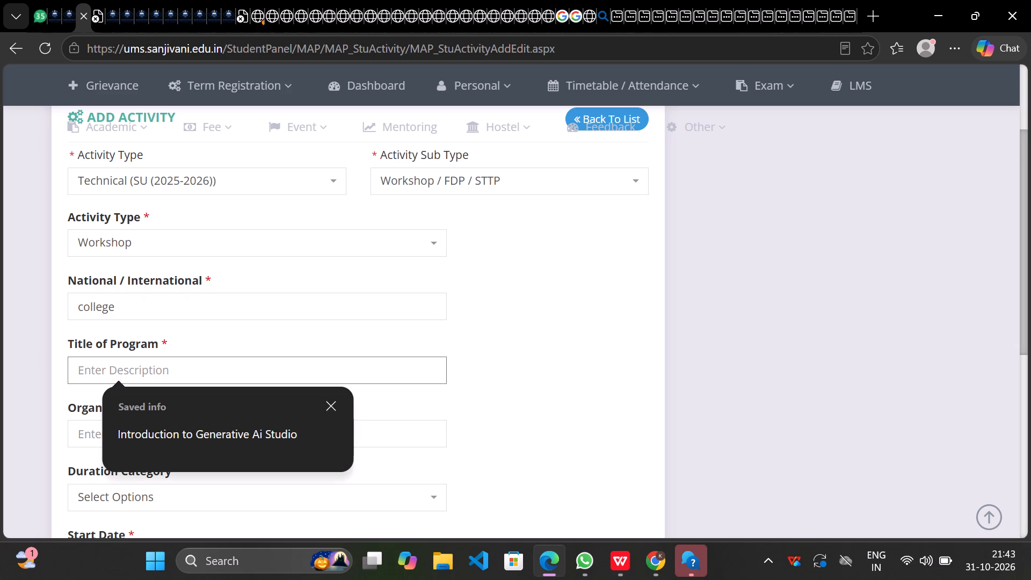
key("shift+i")
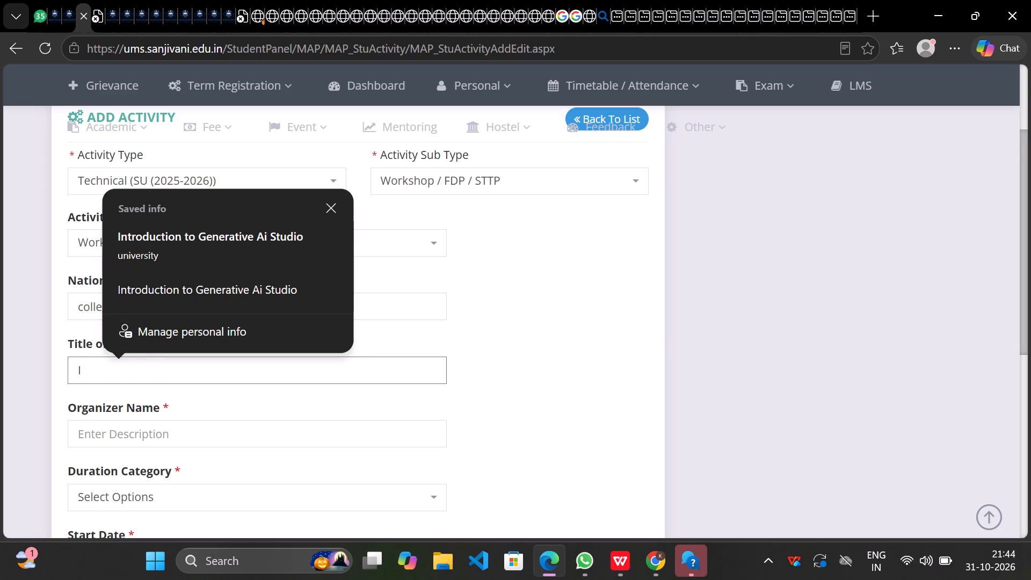
left_click(192, 237)
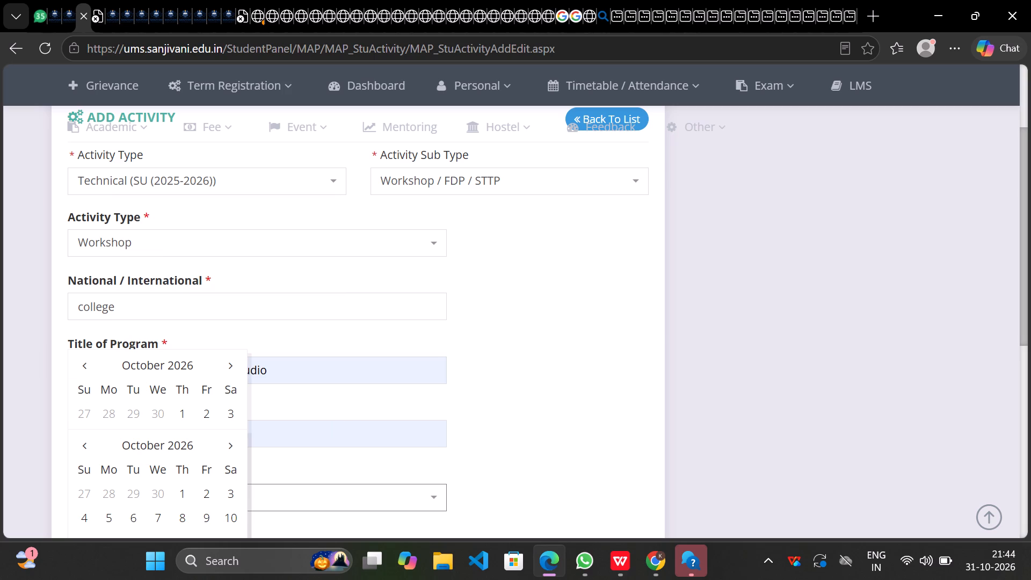
scroll(295, 410, "down", 1)
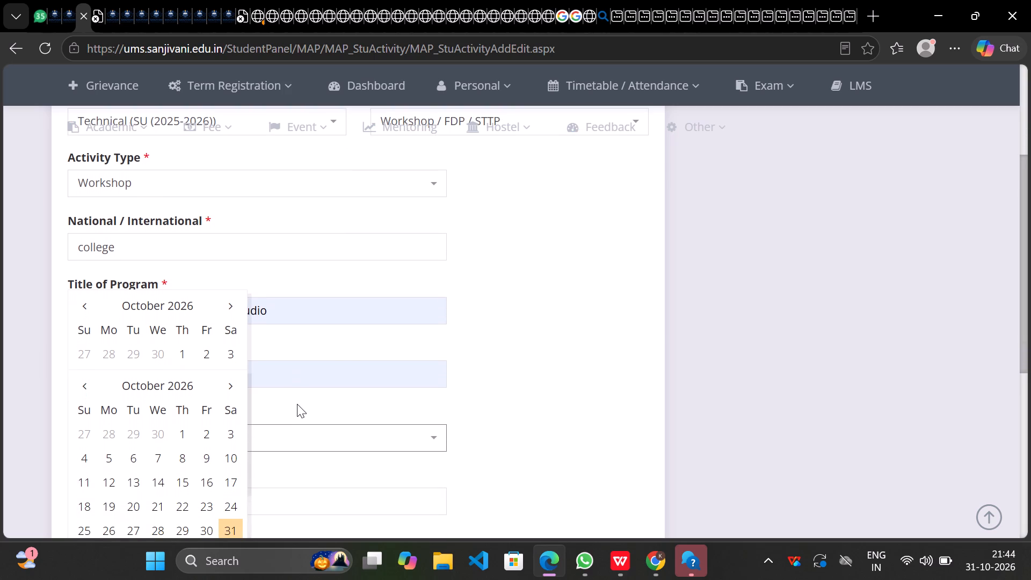
scroll(297, 404, "down", 1)
left_click(518, 344)
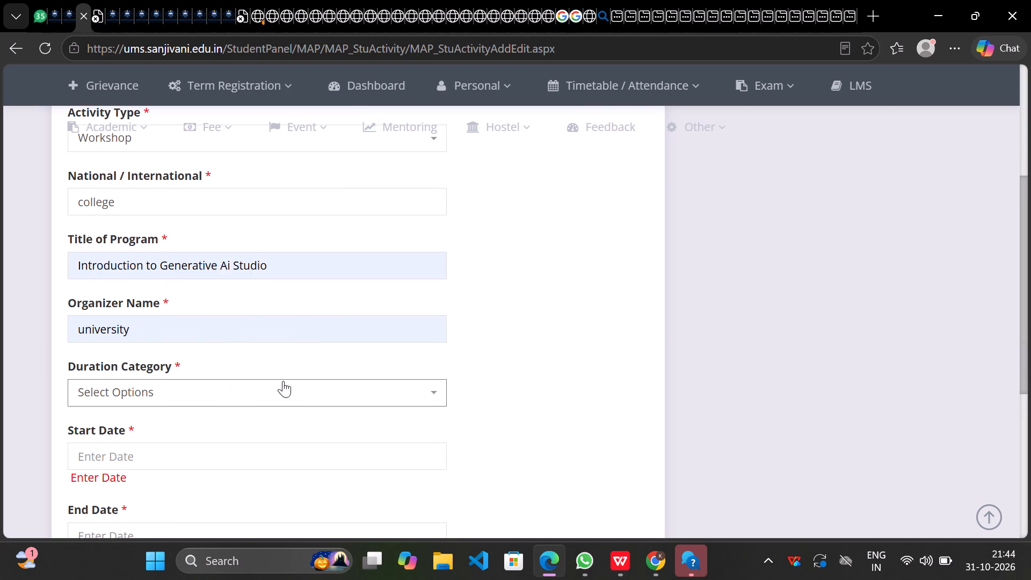
Replace the Organizer Name with "Simplilearn SkillUp".
left_click(244, 329)
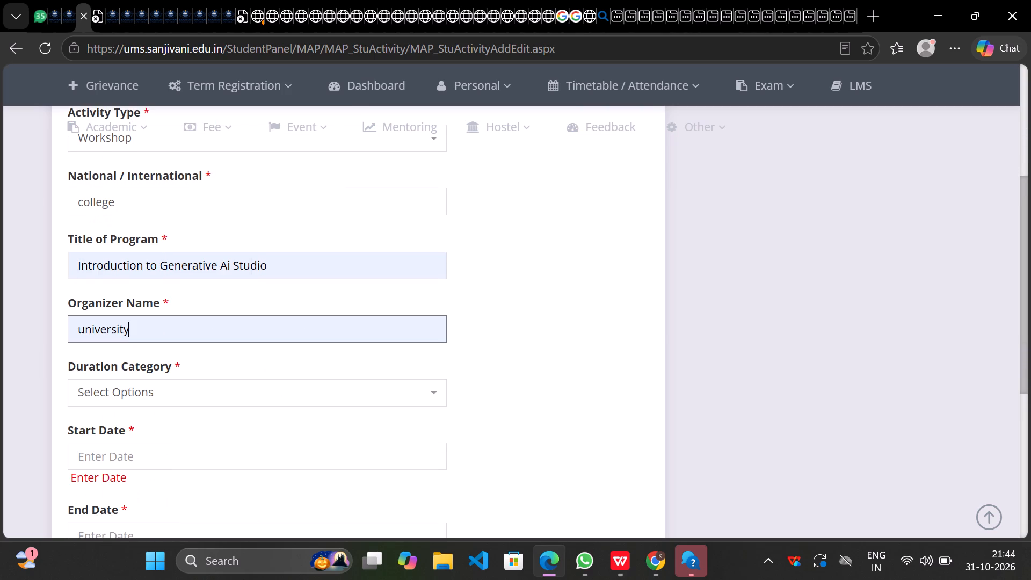
key("BackSpace")
key("BackSpace")
key("BackSpace")
key("BackSpace")
key("BackSpace")
key("BackSpace")
key("BackSpace")
key("BackSpace")
key("BackSpace")
key("BackSpace")
key("BackSpace")
key("BackSpace")
key("BackSpace")
key("BackSpace")
key("BackSpace")
key("BackSpace")
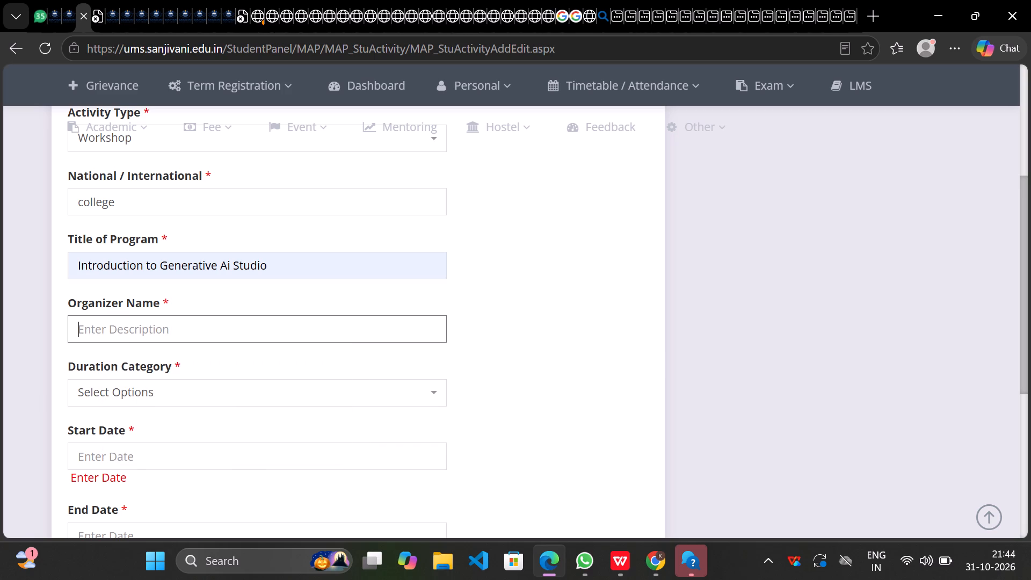
key("shift+s")
type("im")
key("p")
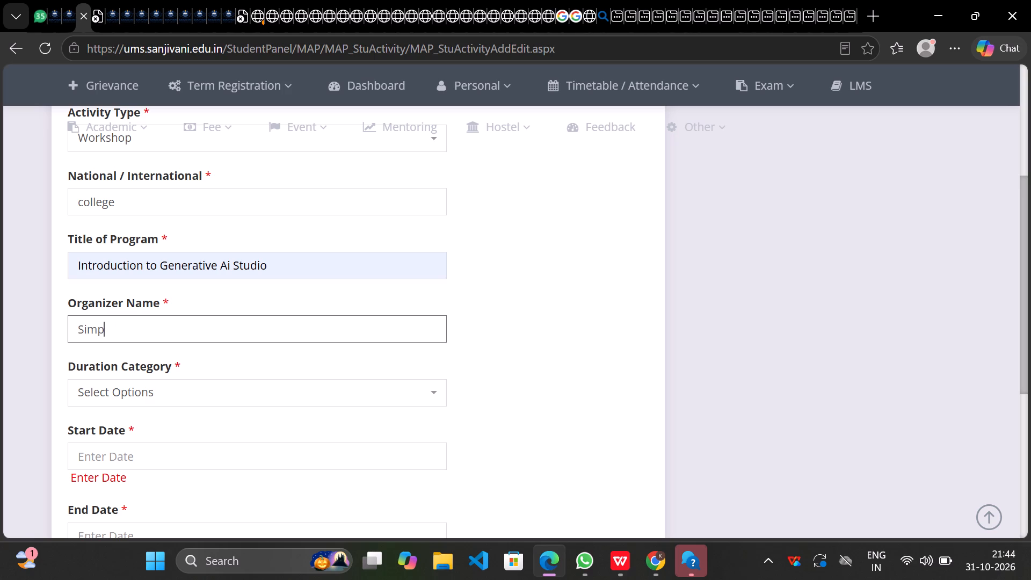
key("l")
key("i")
key("l")
type("ea")
key("r")
key("n")
key("space")
key("shift+s")
type("kil")
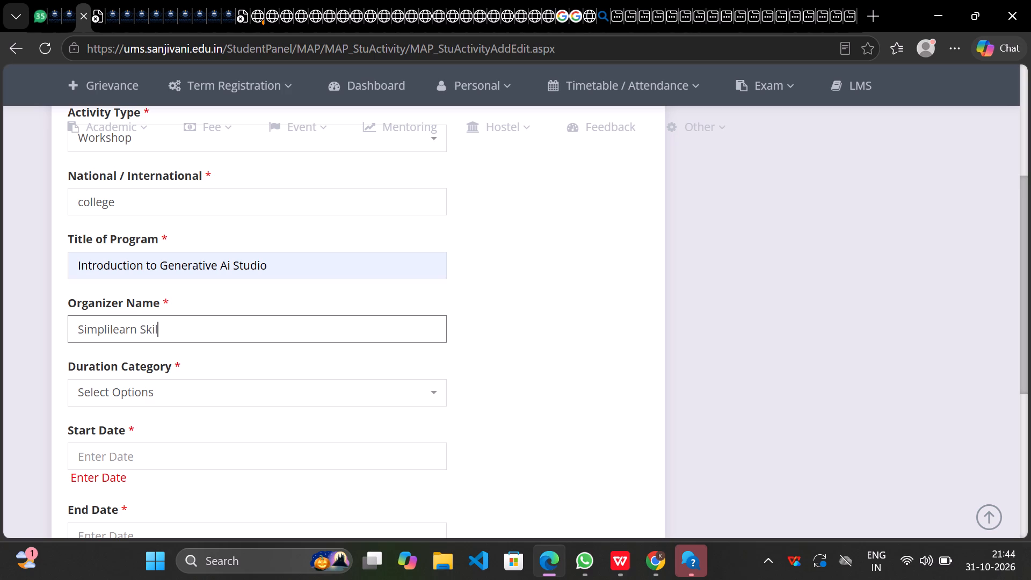
key("l")
key("shift+i")
key("BackSpace")
key("ctrl+u")
key("ctrl+u")
key("shift+u")
key("p")
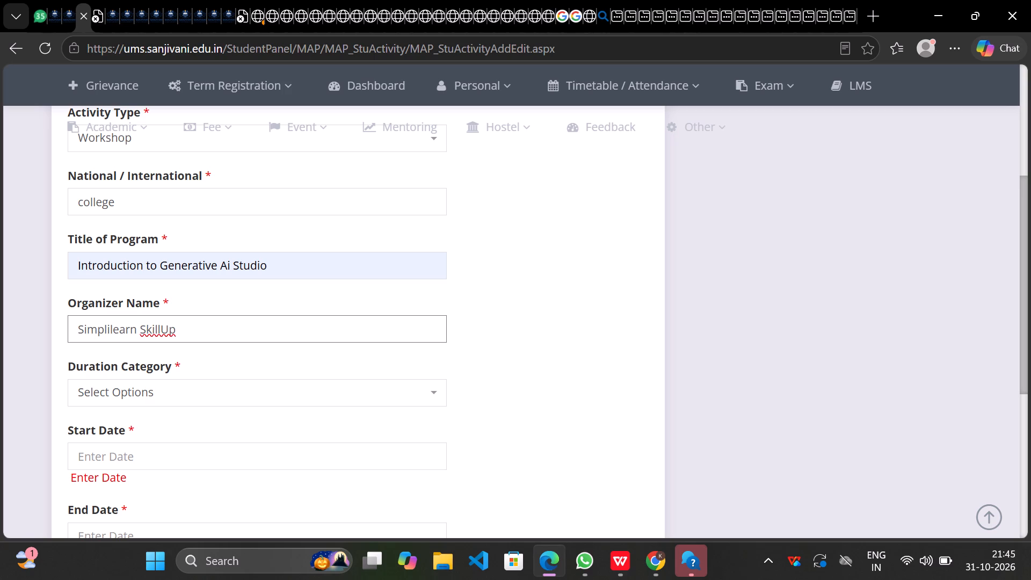
left_click(116, 327)
Choose "One full day workshop (minimum 4 hours/day)" as the Duration Category.
left_click(119, 397)
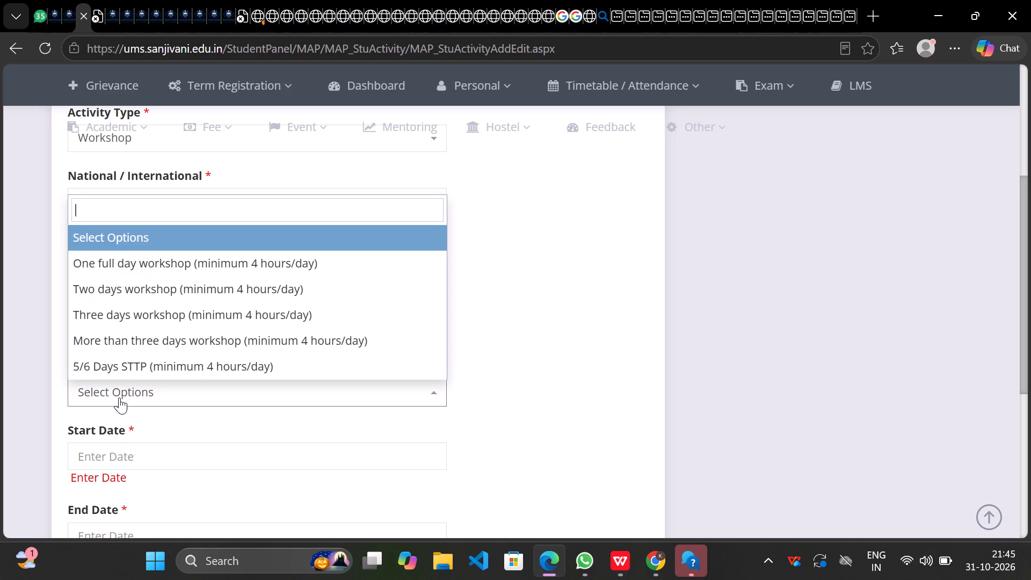
left_click(111, 252)
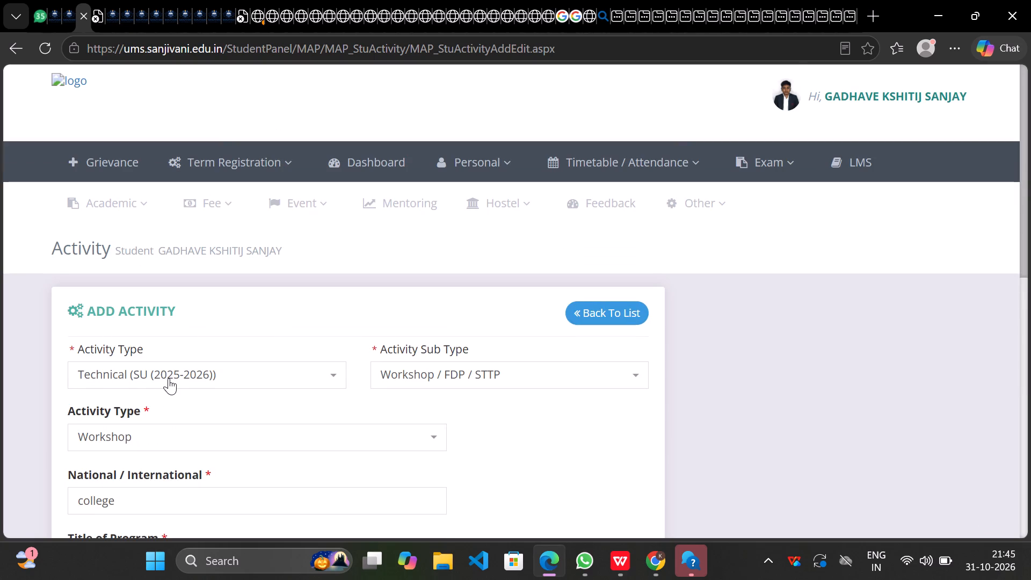
Fill in both the Start Date and the End Date with the saved date 27-10-2026.
scroll(169, 378, "down", 5)
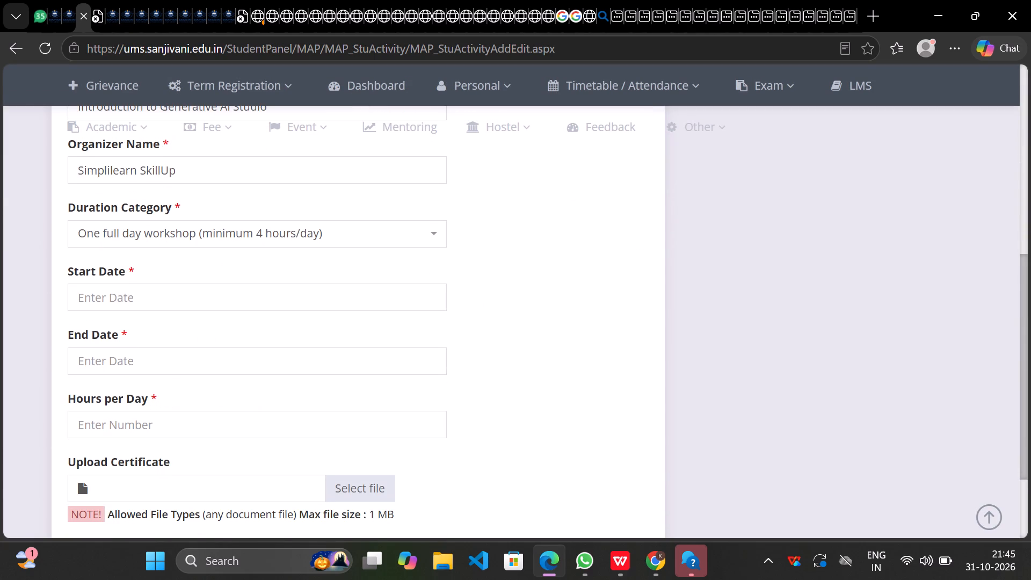
left_click(122, 302)
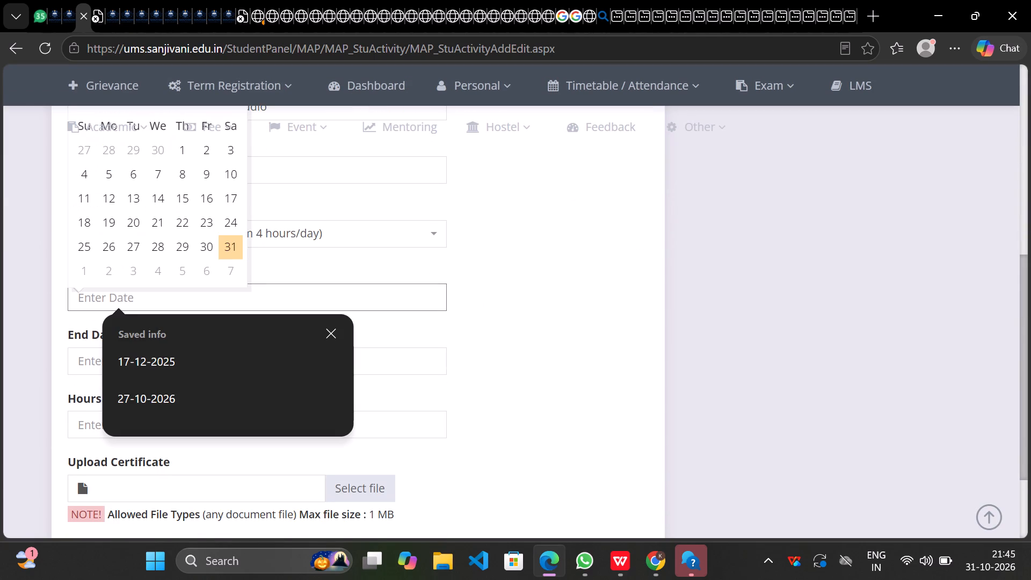
left_click(127, 392)
left_click(112, 369)
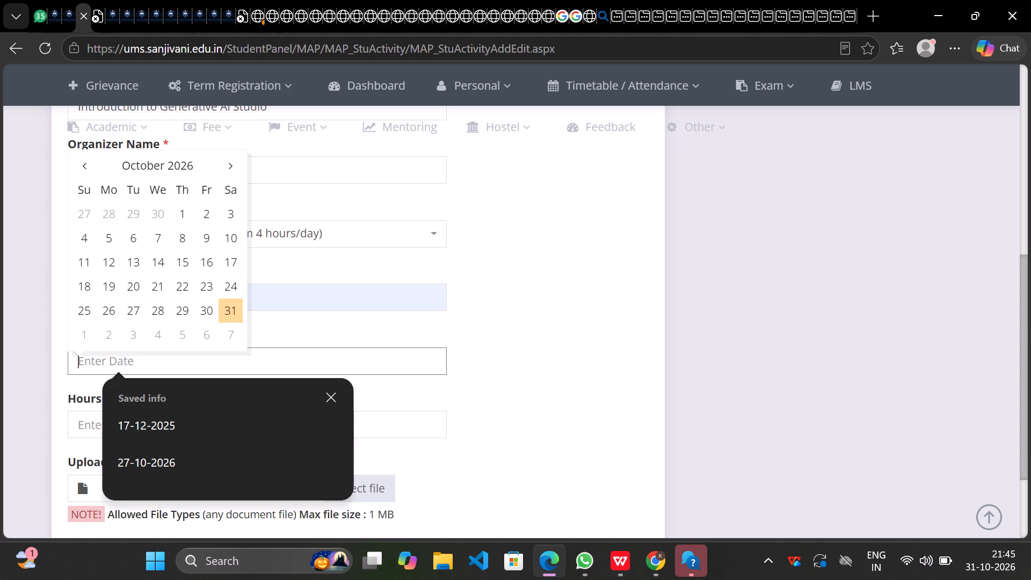
left_click(143, 472)
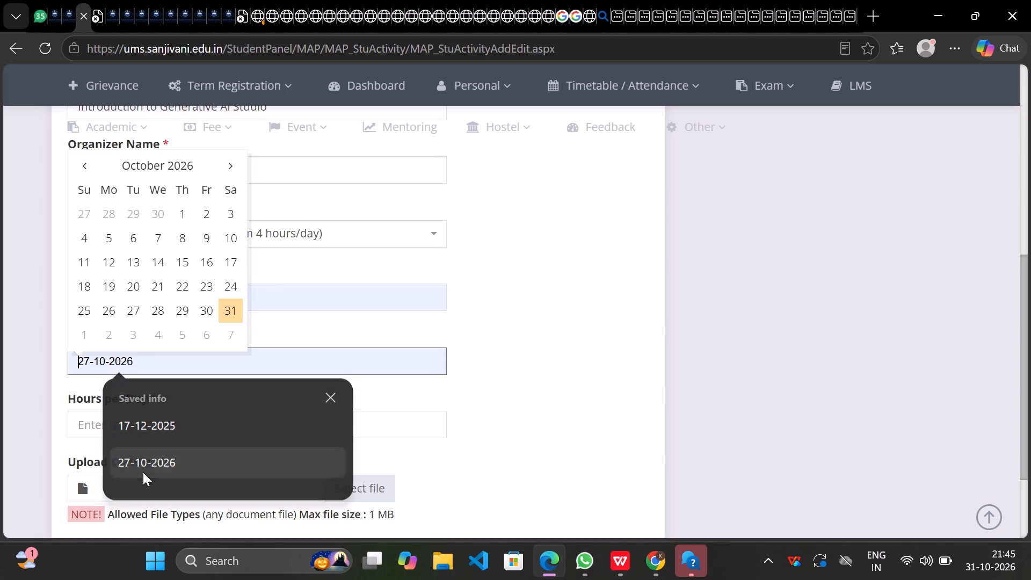
Set Hours per Day to 4.
left_click(125, 433)
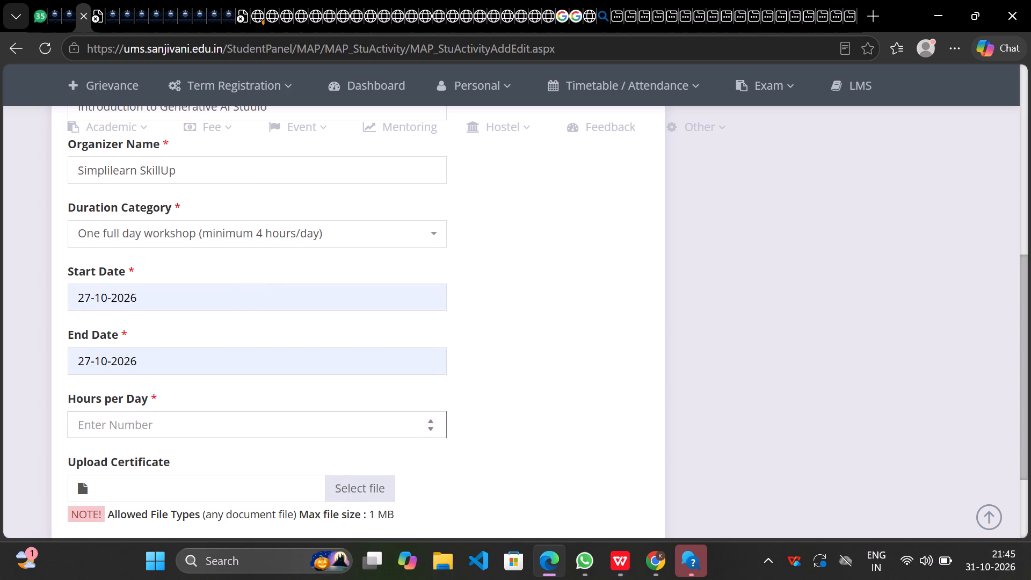
left_click(125, 433)
key("1")
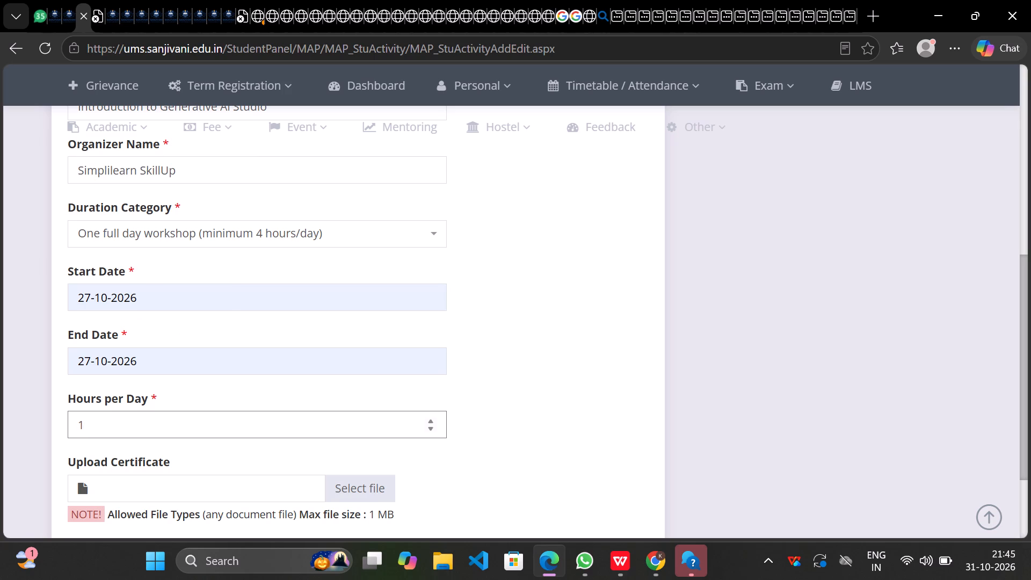
key("BackSpace")
key("4")
Attach the file "Scan document20261031_212607" from the Downloads folder as the certificate.
left_click(350, 486)
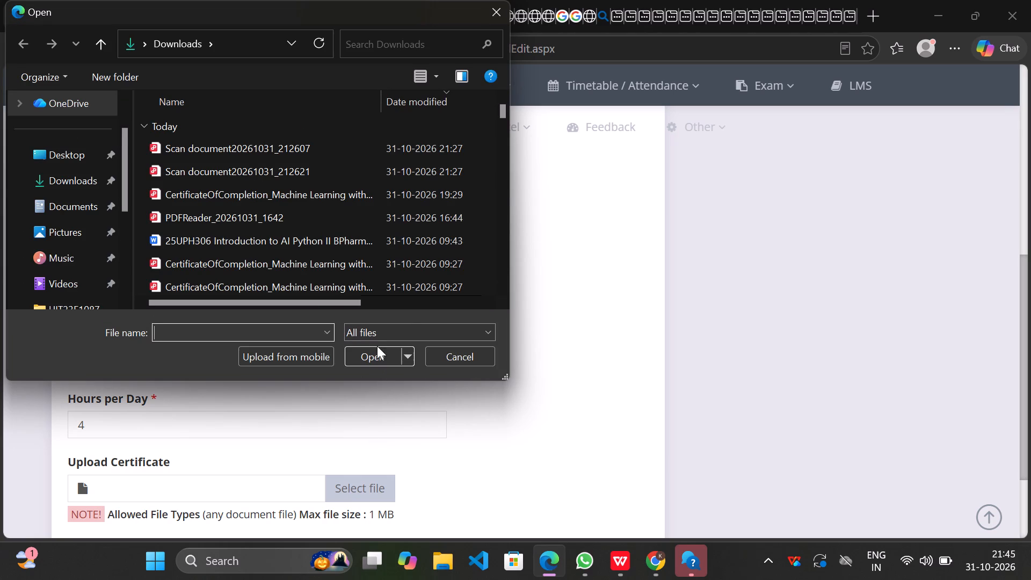
left_click(318, 150)
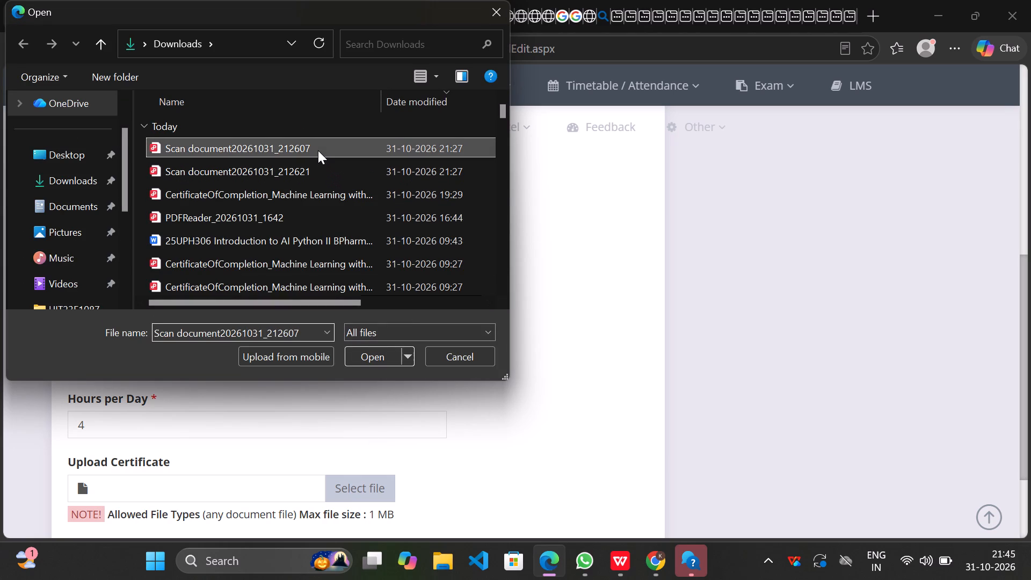
left_click(318, 150)
double_click(318, 150)
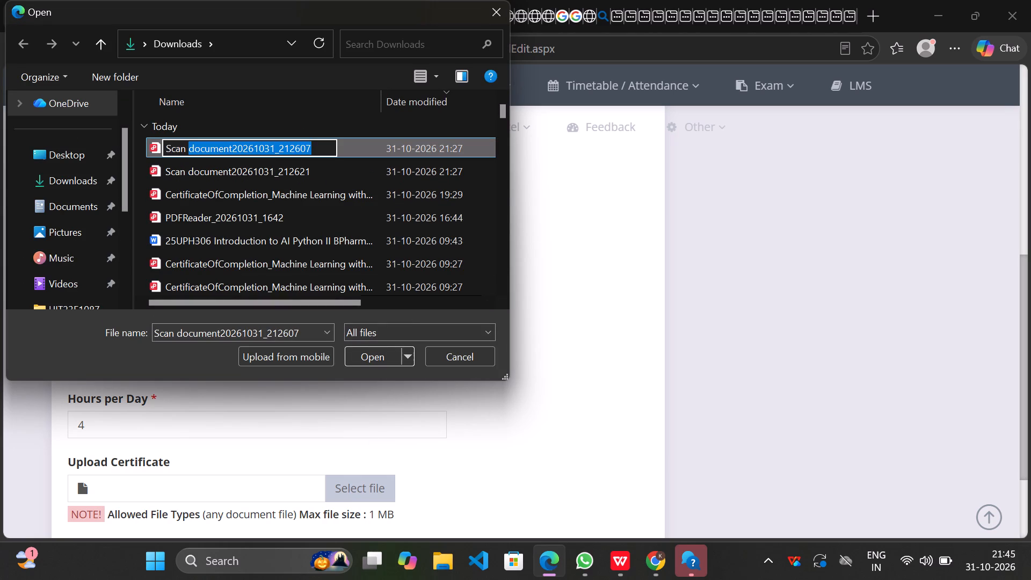
double_click(318, 150)
left_click(318, 150)
left_click_drag(318, 150, 357, 147)
triple_click(357, 147)
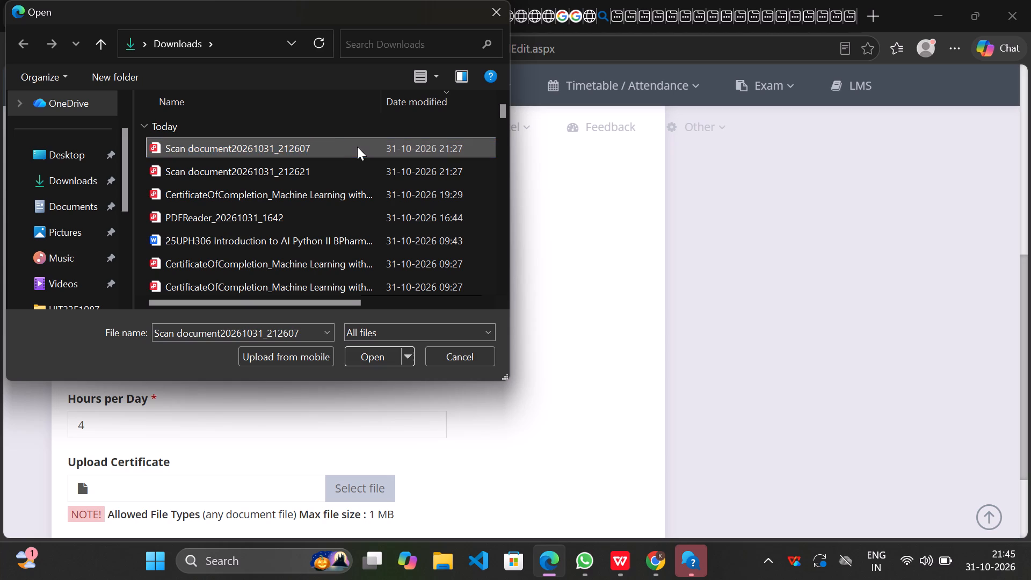
left_click(357, 147)
Save the completed workshop activity.
scroll(420, 342, "down", 1)
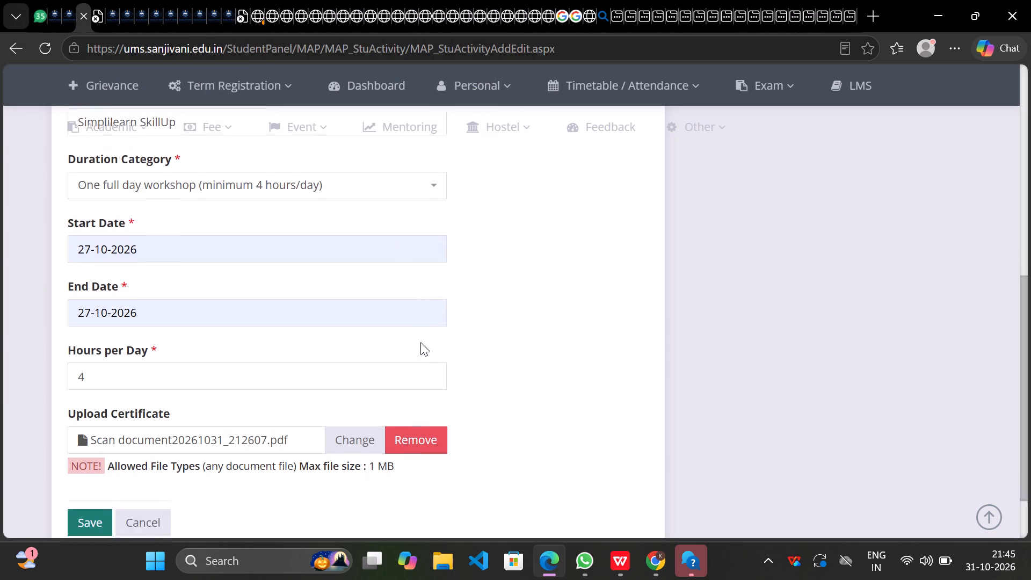
scroll(420, 342, "down", 2)
left_click(89, 445)
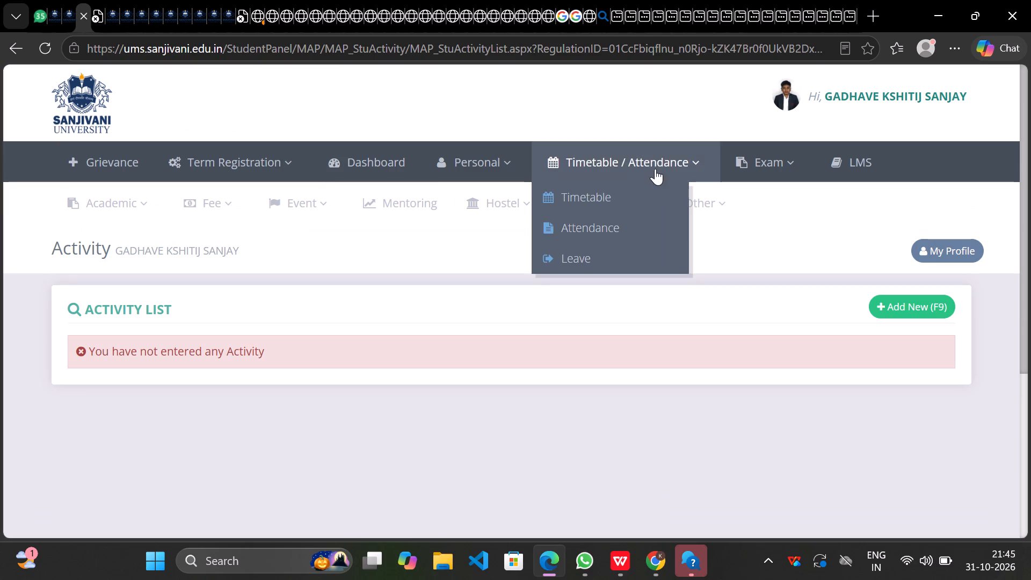
Go to the MAP form list, open the SU (2024-2025) form and start adding a new activity.
left_click(706, 201)
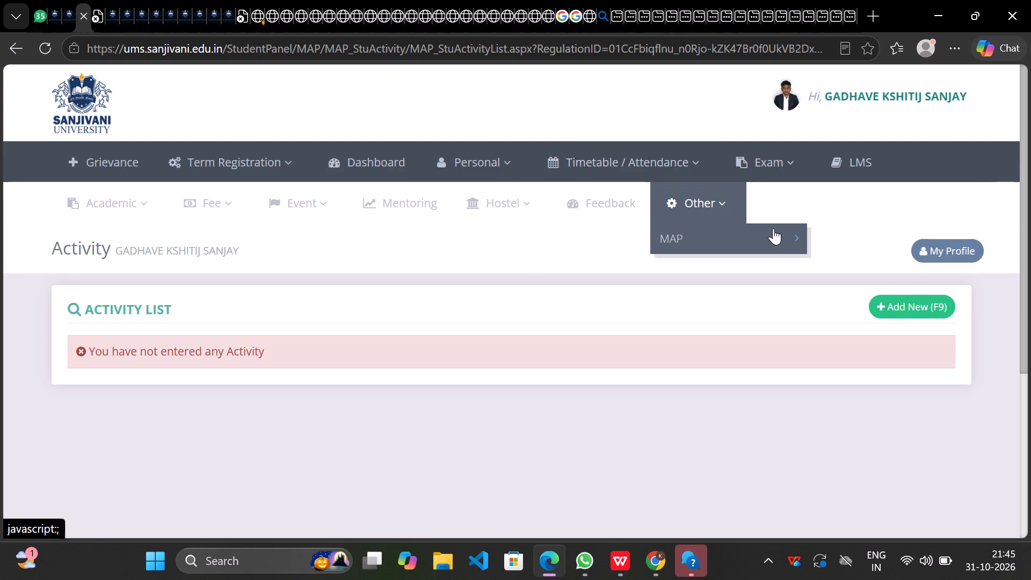
left_click(829, 241)
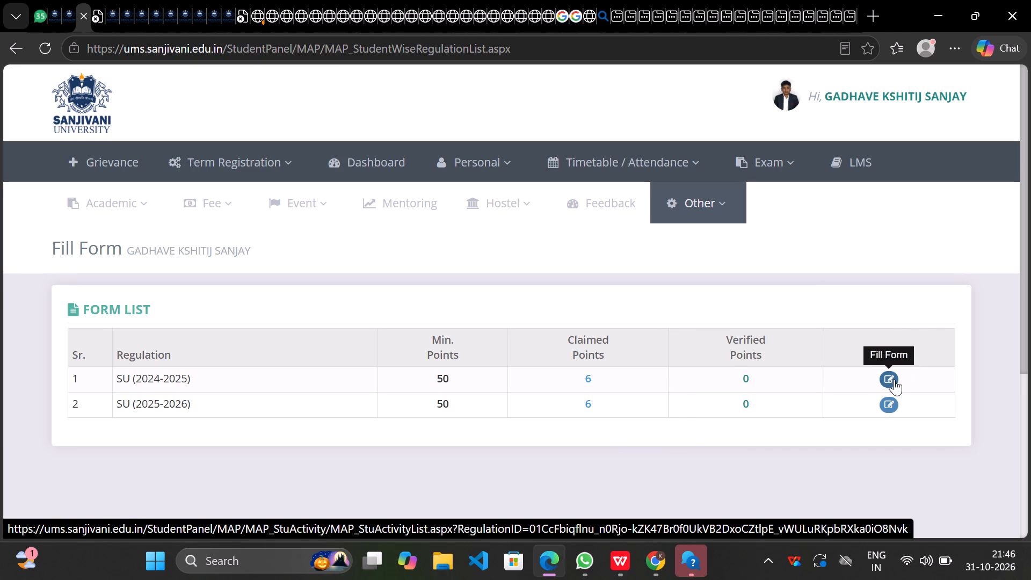
left_click(894, 379)
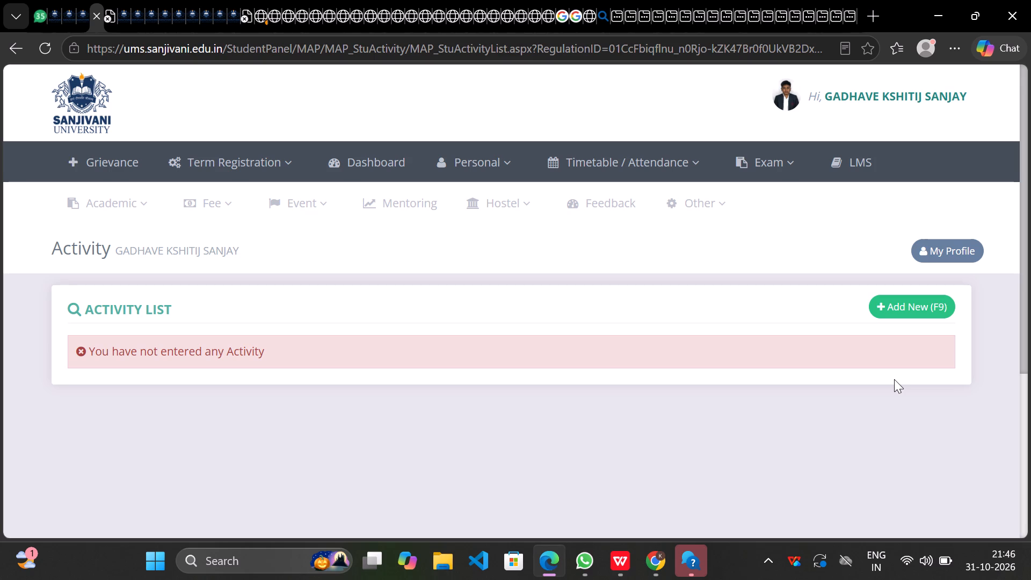
left_click(926, 304)
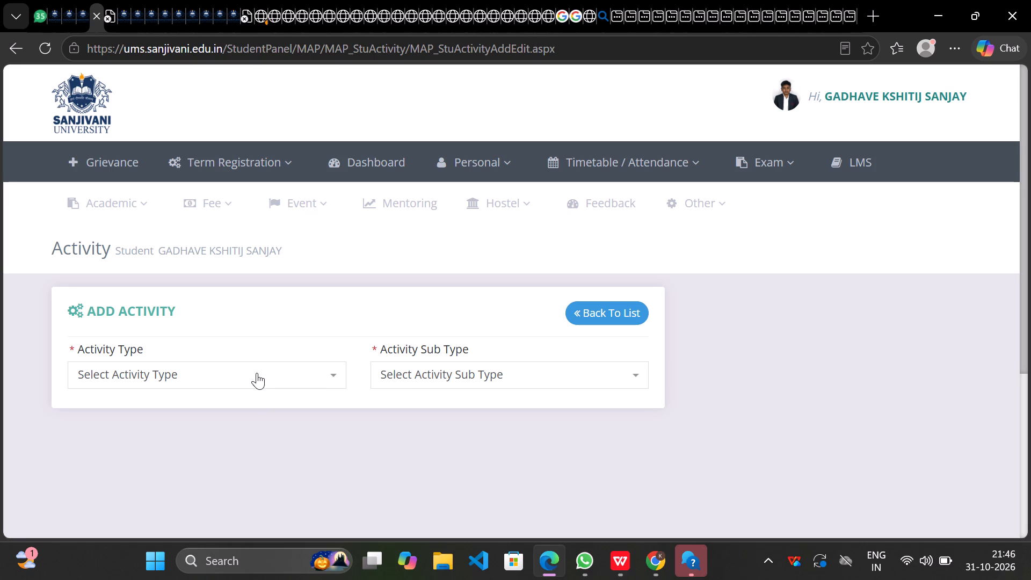
Set the new activity's type to Technical (SU (2025-2026)) and its sub type to Workshop / FDP / STTP.
left_click(257, 373)
left_click(217, 233)
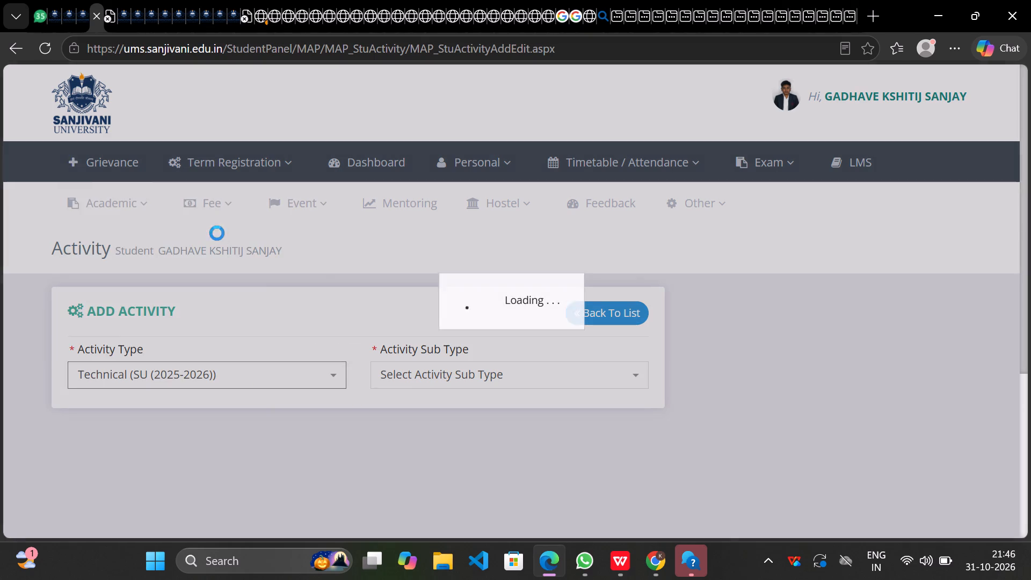
left_click(404, 373)
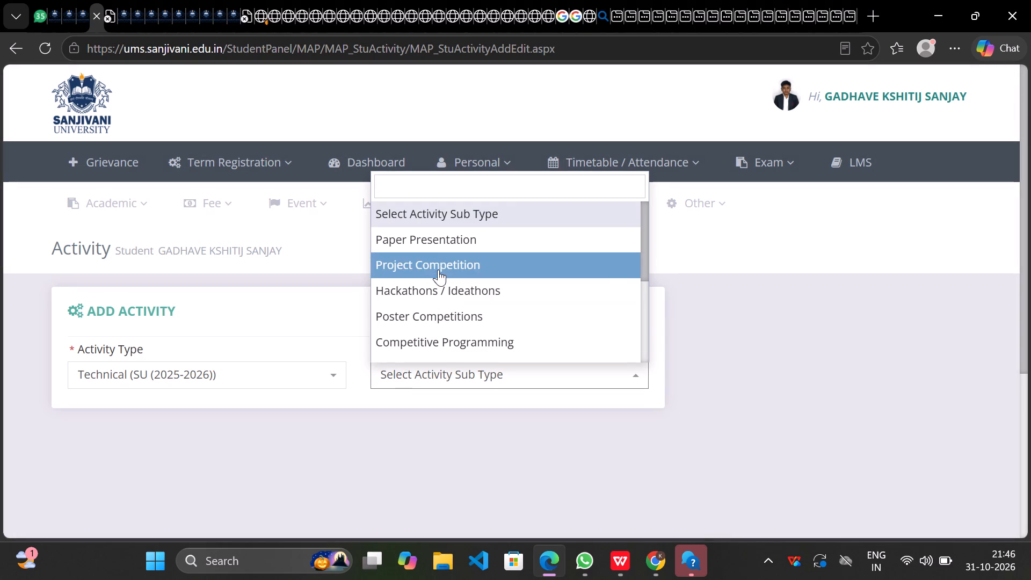
scroll(429, 317, "down", 1)
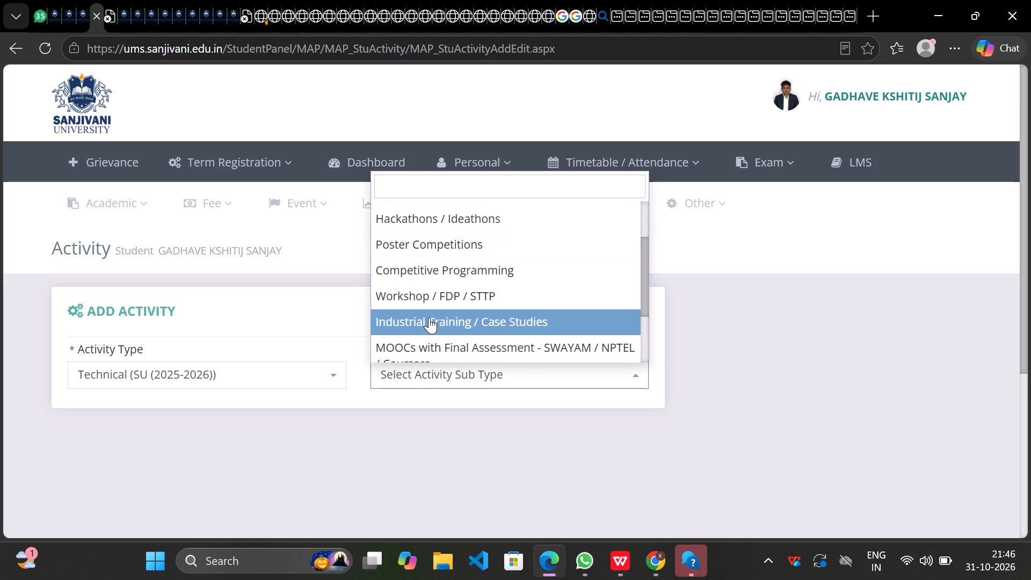
left_click(429, 292)
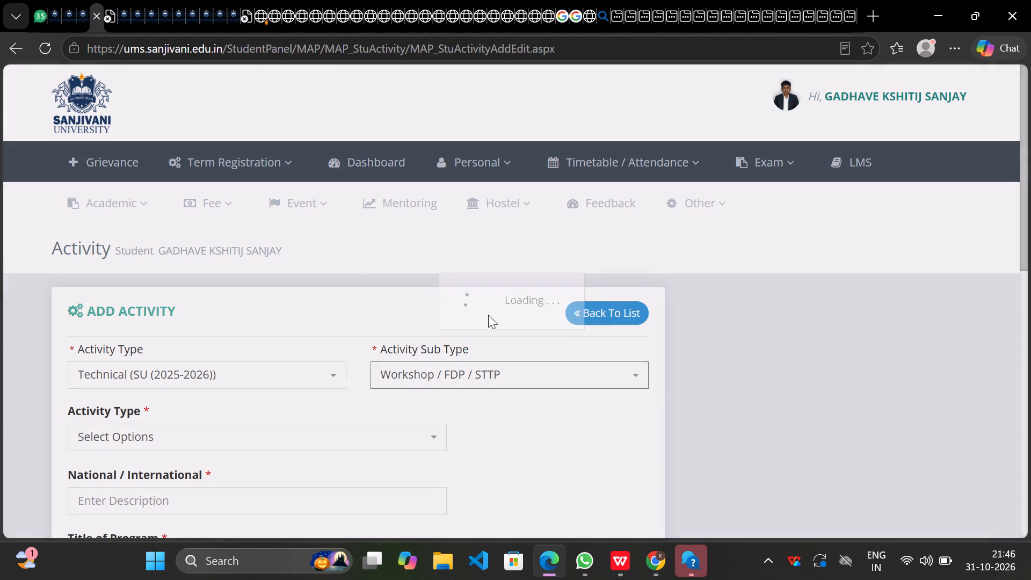
In the activity details, choose Workshop as the Activity Type and fill National / International with the saved entry "college".
left_click(90, 428)
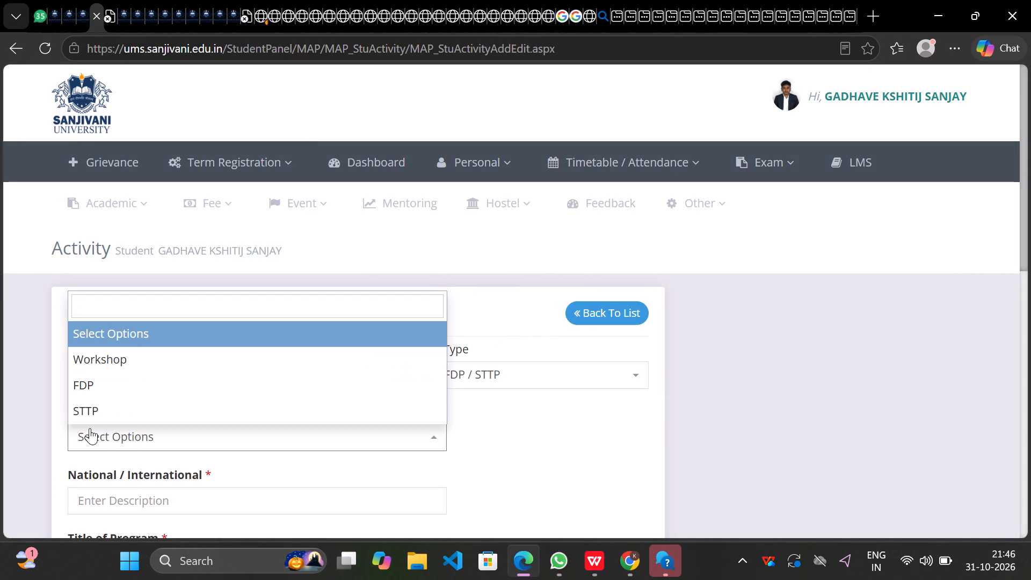
left_click(130, 355)
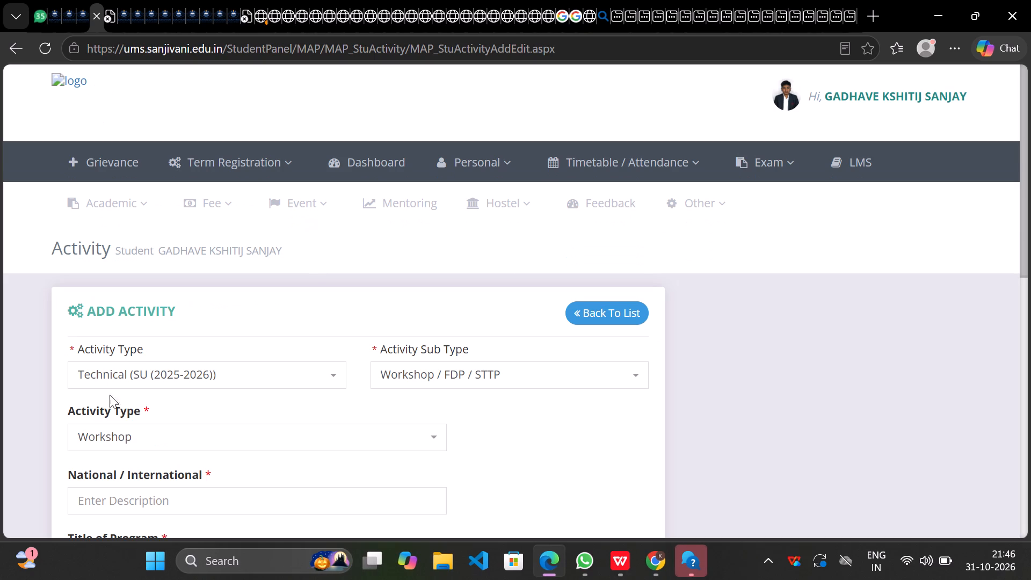
left_click(98, 513)
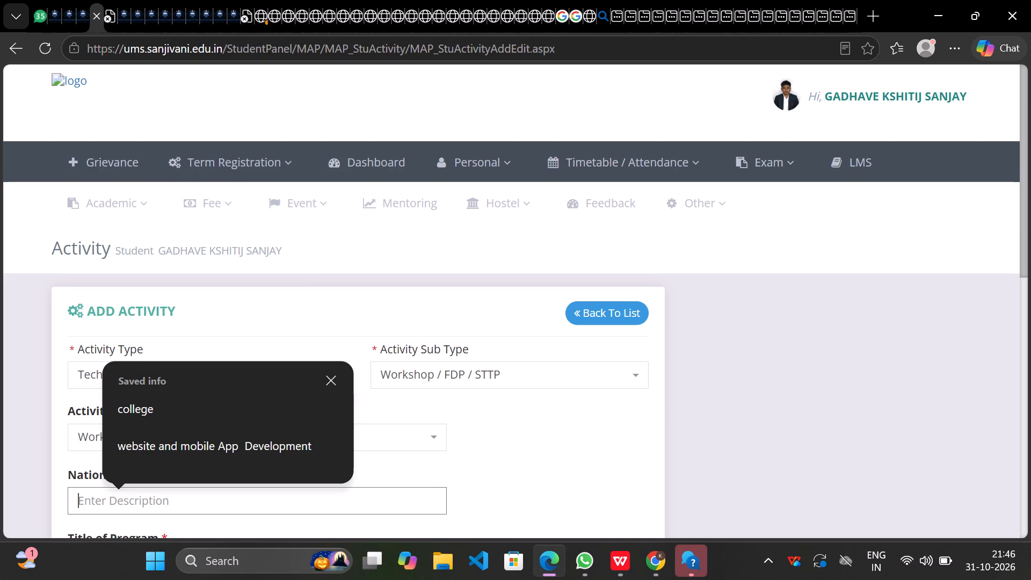
left_click_drag(98, 513, 142, 410)
left_click(142, 410)
Enter "Machine Learing using Python" as the Title of Program.
scroll(142, 410, "down", 1)
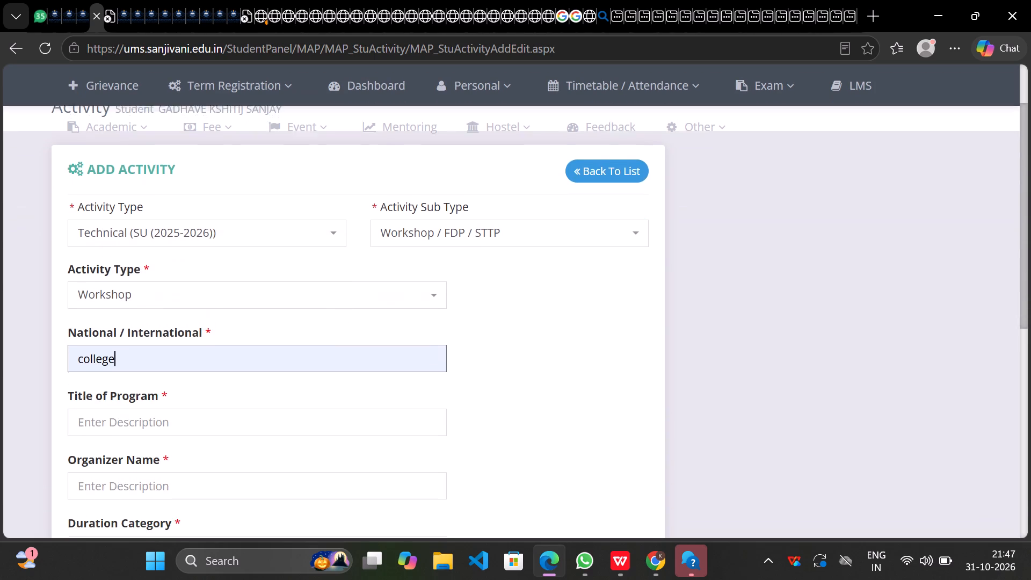
scroll(142, 410, "down", 2)
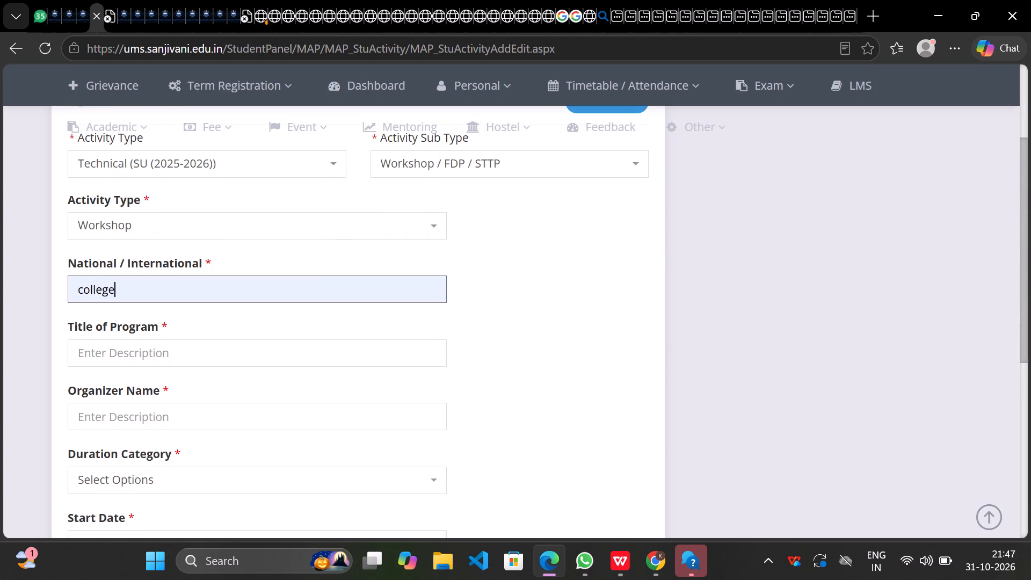
scroll(142, 410, "down", 1)
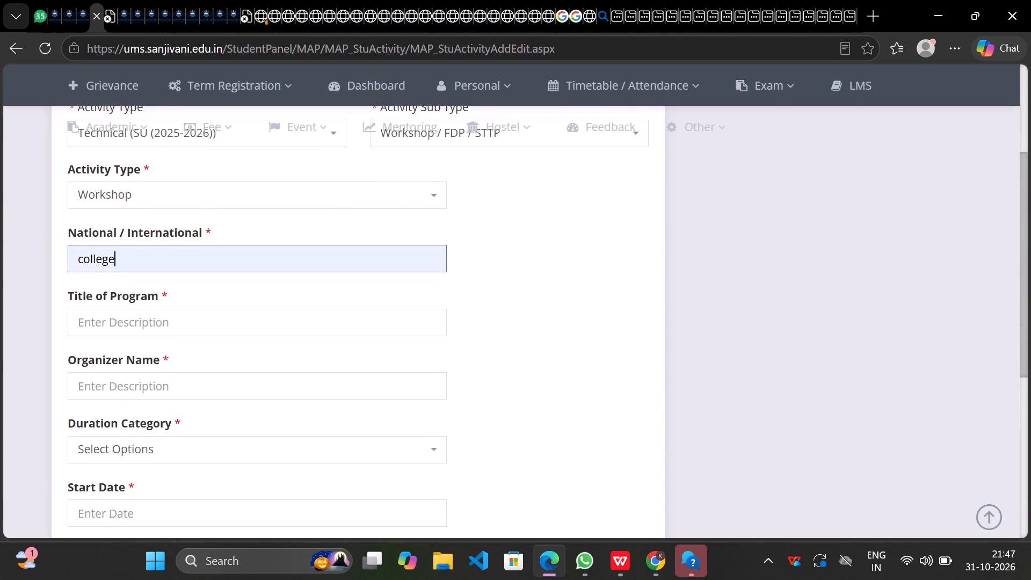
left_click(134, 323)
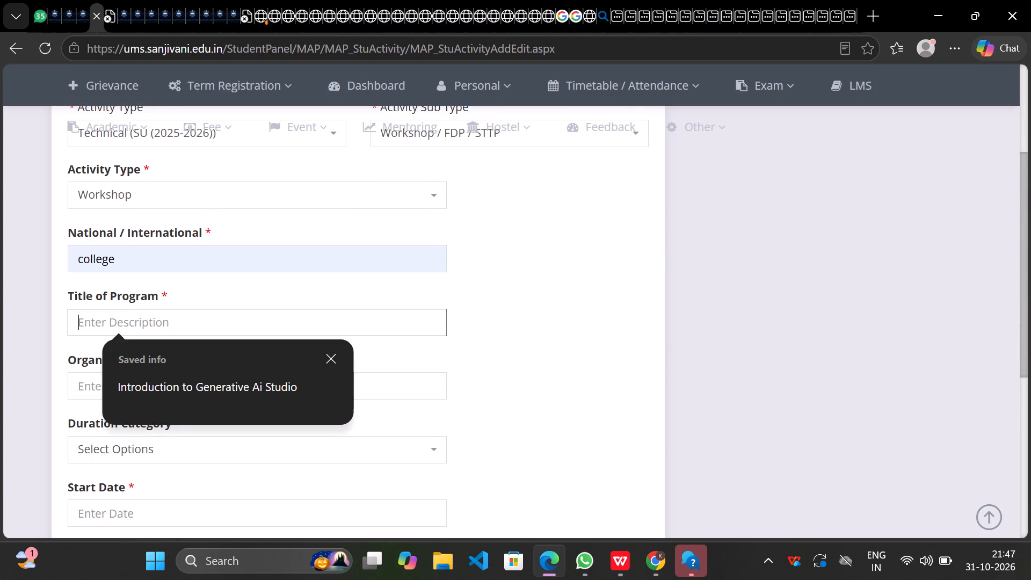
key("shift+m")
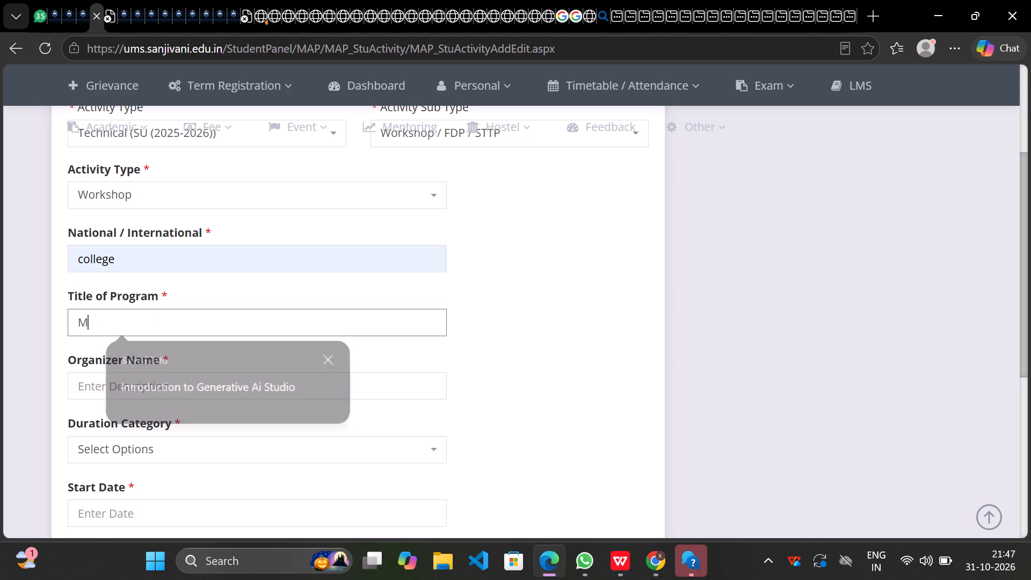
key("a")
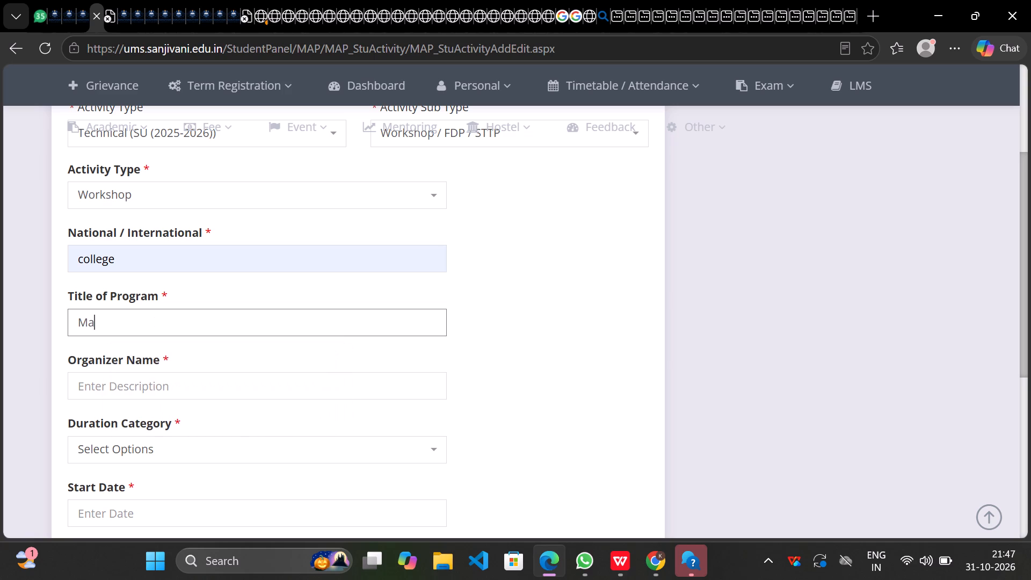
key("c")
type("hine")
key("space")
key("shift+l")
type("earing")
key("space")
type("usin")
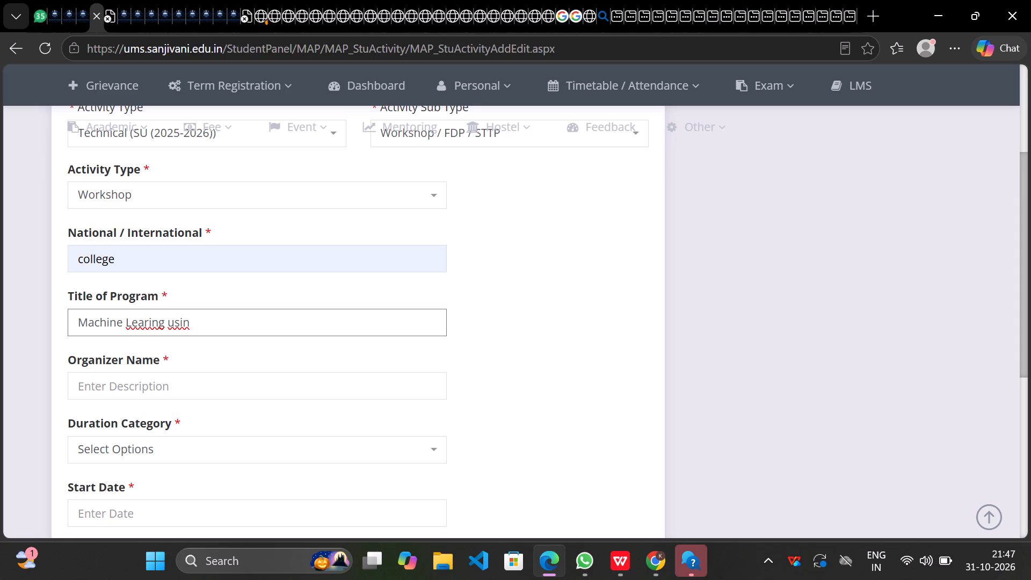
key("BackSpace")
key("BackSpace")
type("ing")
key("space")
key("shift+p")
key("y")
type("thon")
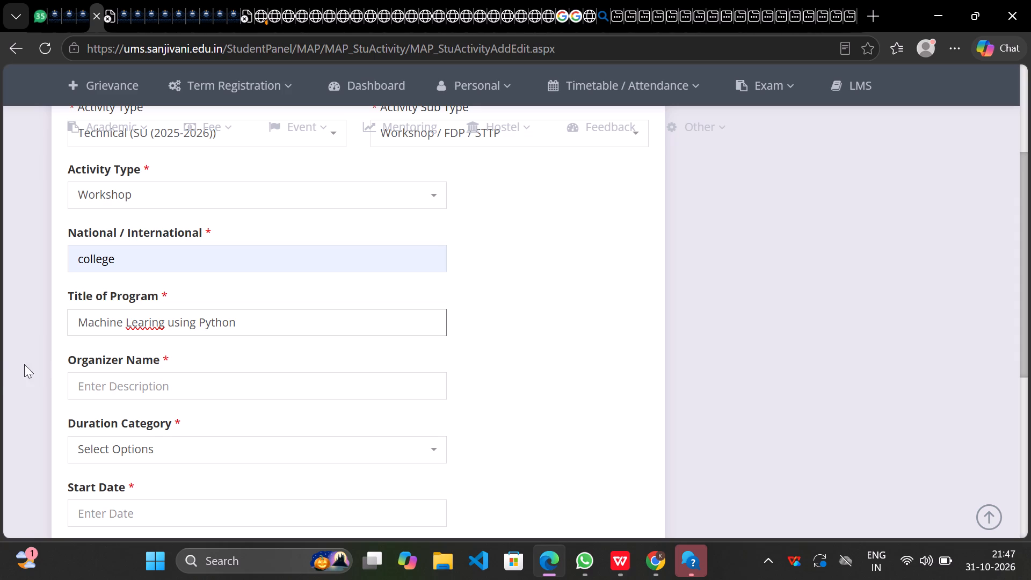
Fill the Organizer Name with the saved entry "Simplilearn SkillUp" and dismiss any open date picker.
left_click(122, 385)
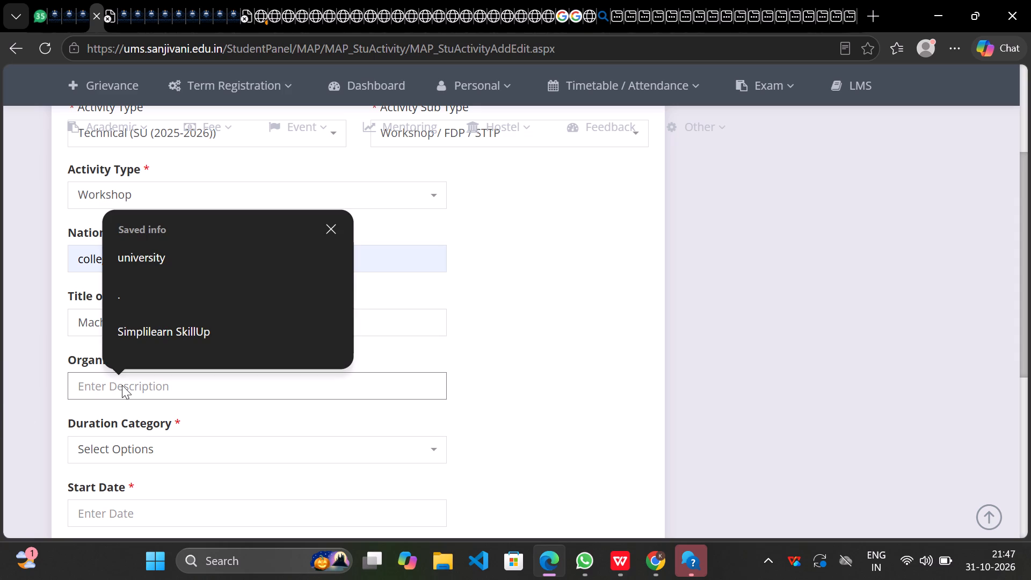
key("s")
key("i")
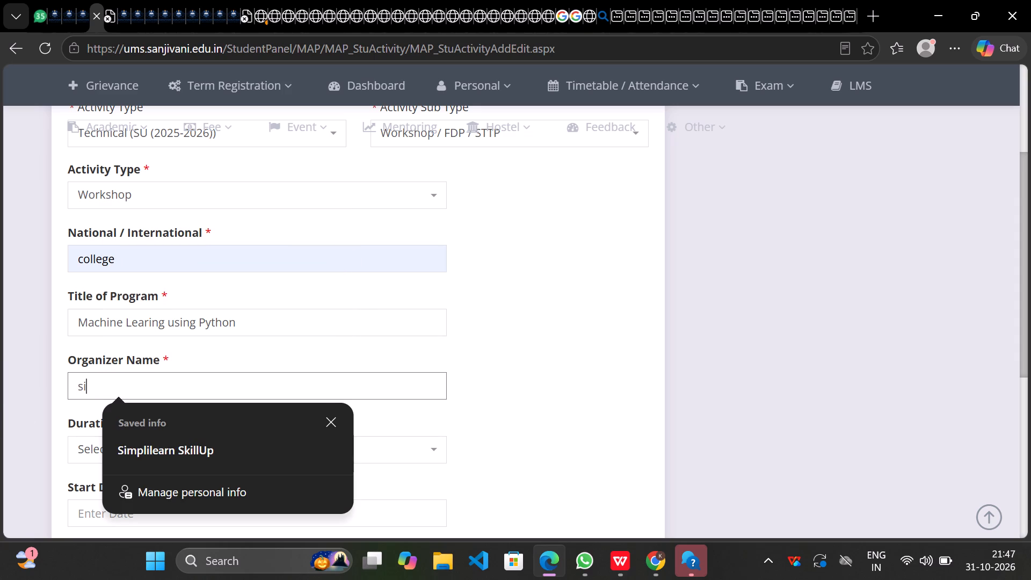
type("mp")
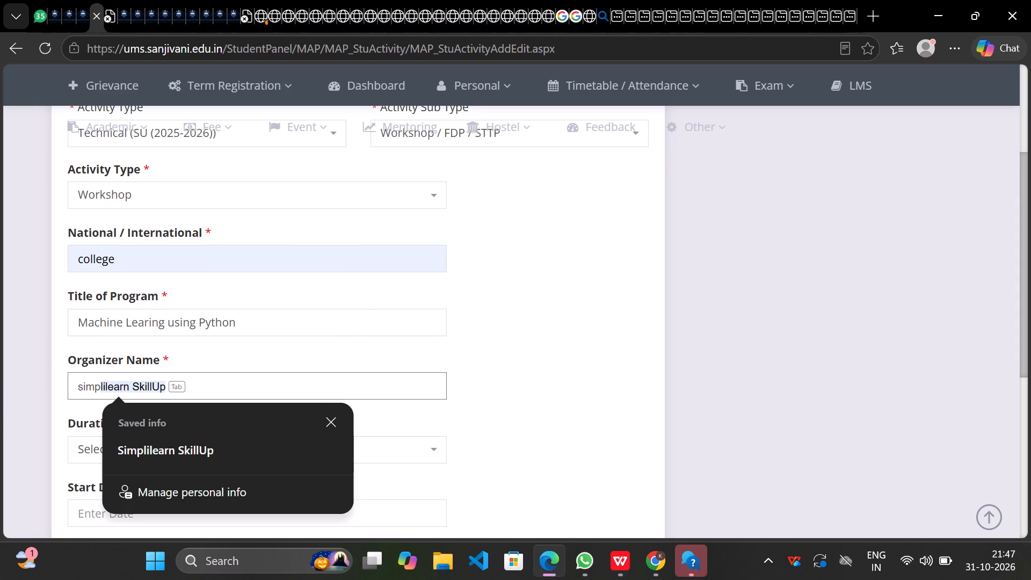
key("l")
key("i")
key("l")
type("ear")
key("n")
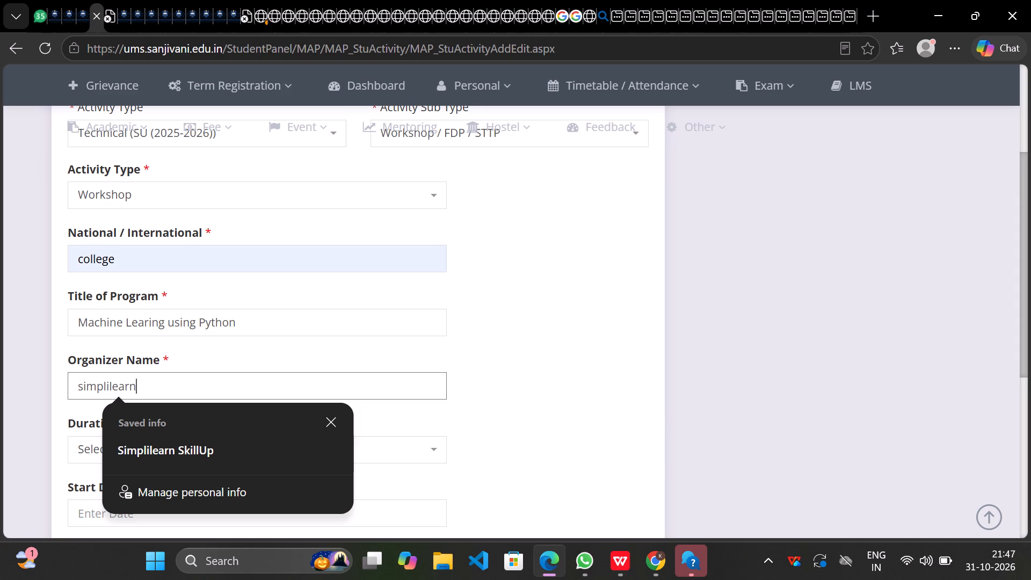
key("space")
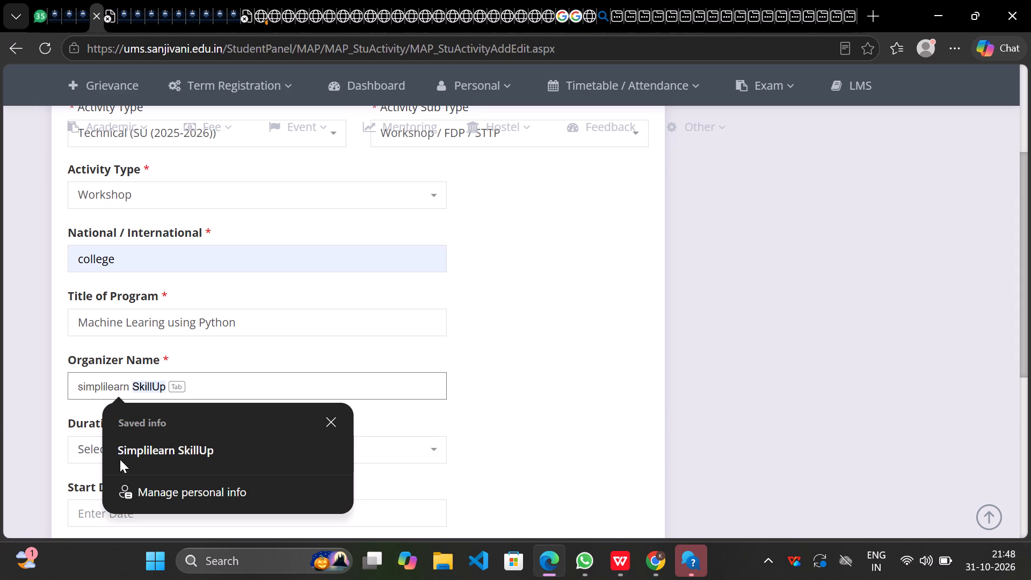
left_click(139, 460)
scroll(139, 460, "right", 1)
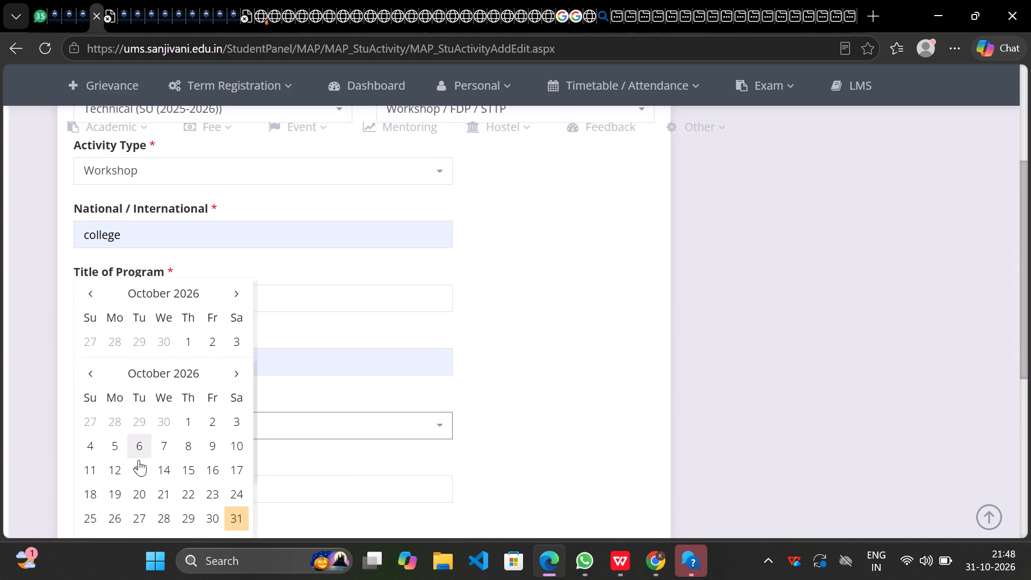
scroll(139, 460, "right", 1)
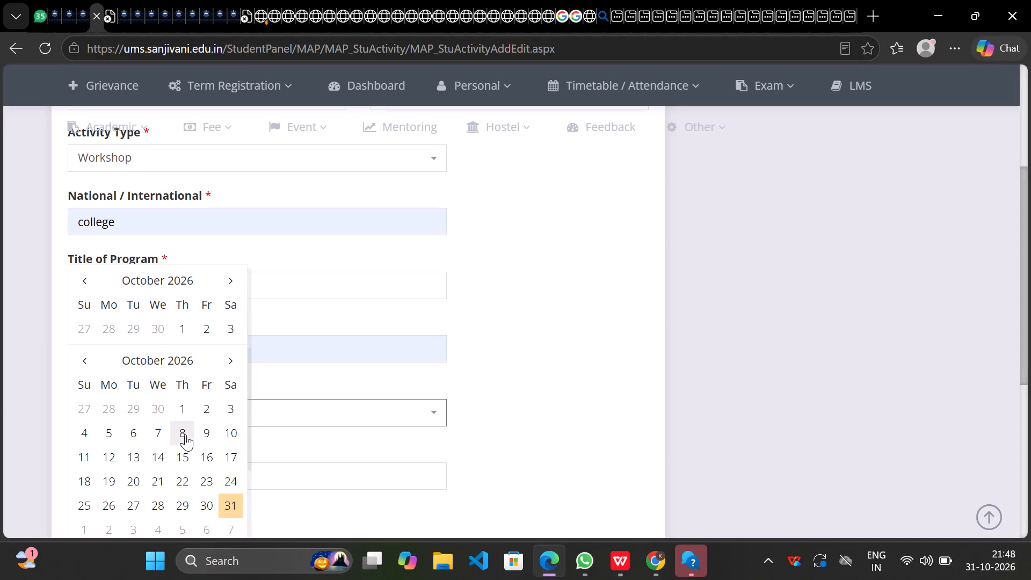
left_click(506, 437)
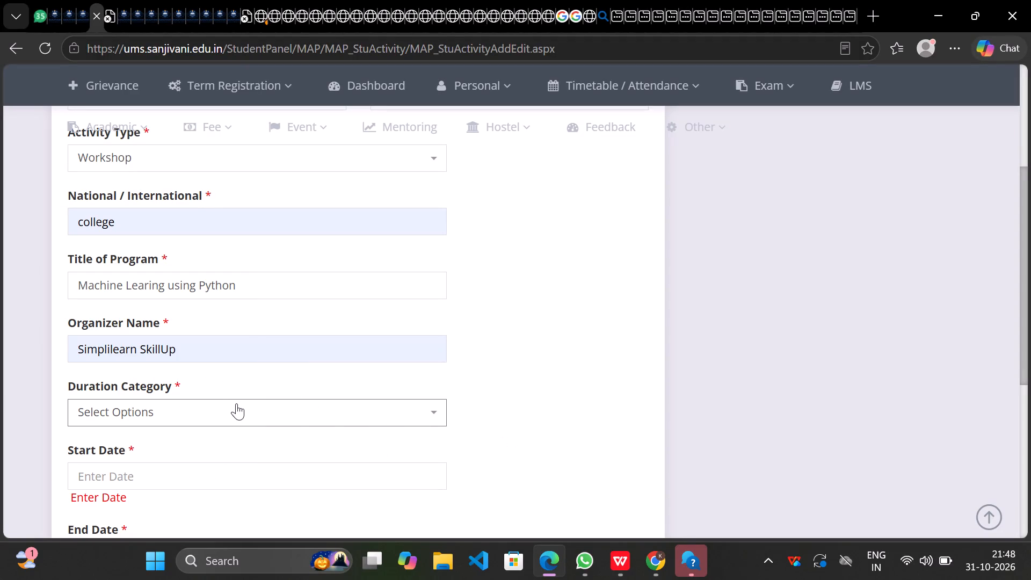
Set the Duration Category to "One full day workshop (minimum 4 hours/day)".
left_click(232, 409)
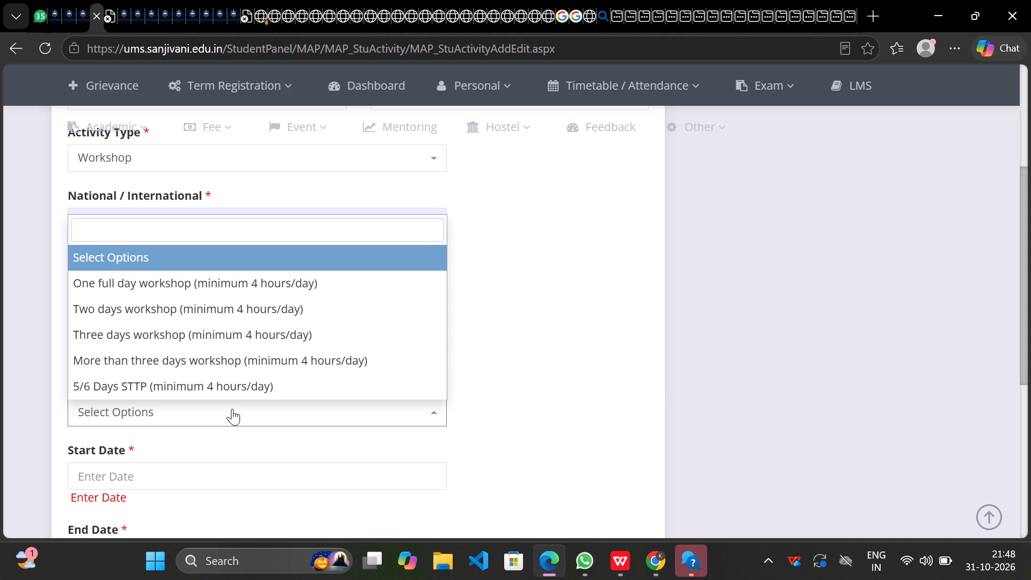
scroll(265, 356, "down", 1)
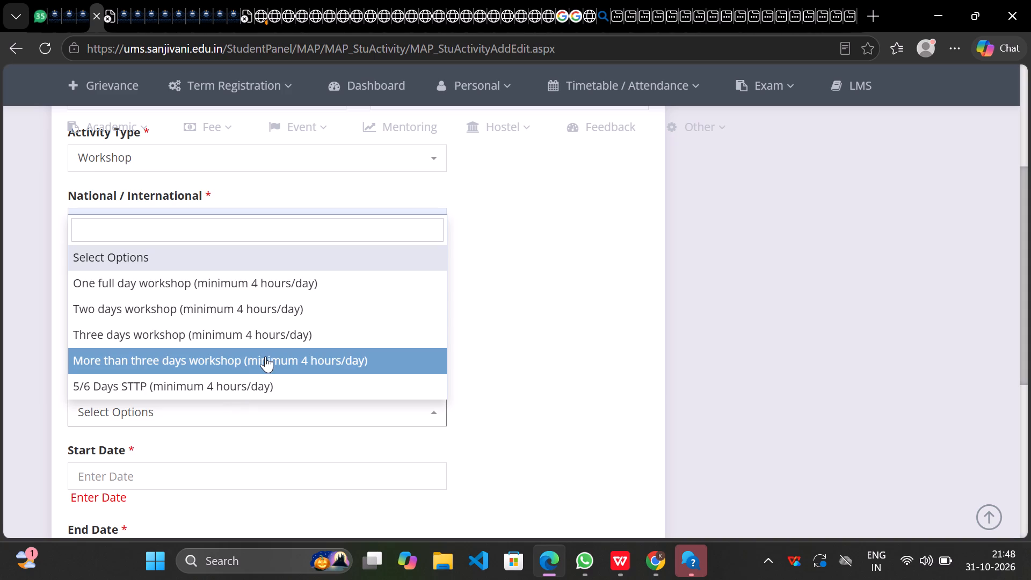
scroll(265, 356, "down", 1)
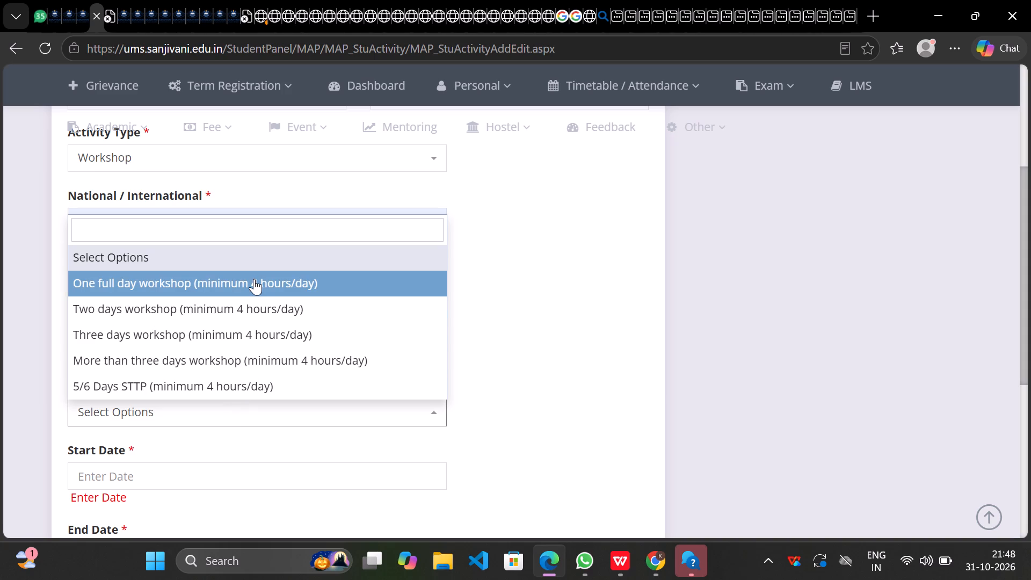
left_click_drag(254, 279, 131, 542)
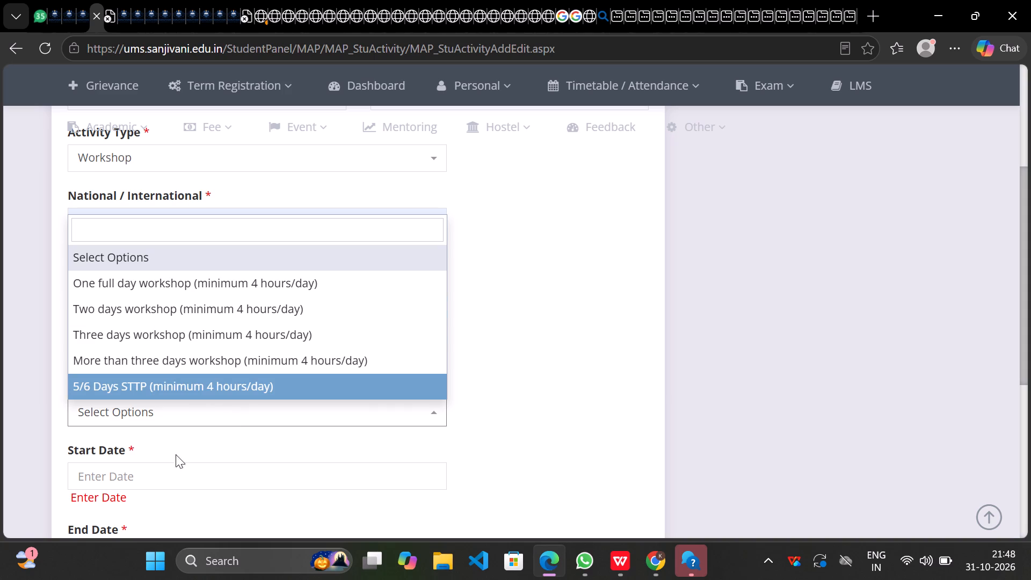
left_click(213, 291)
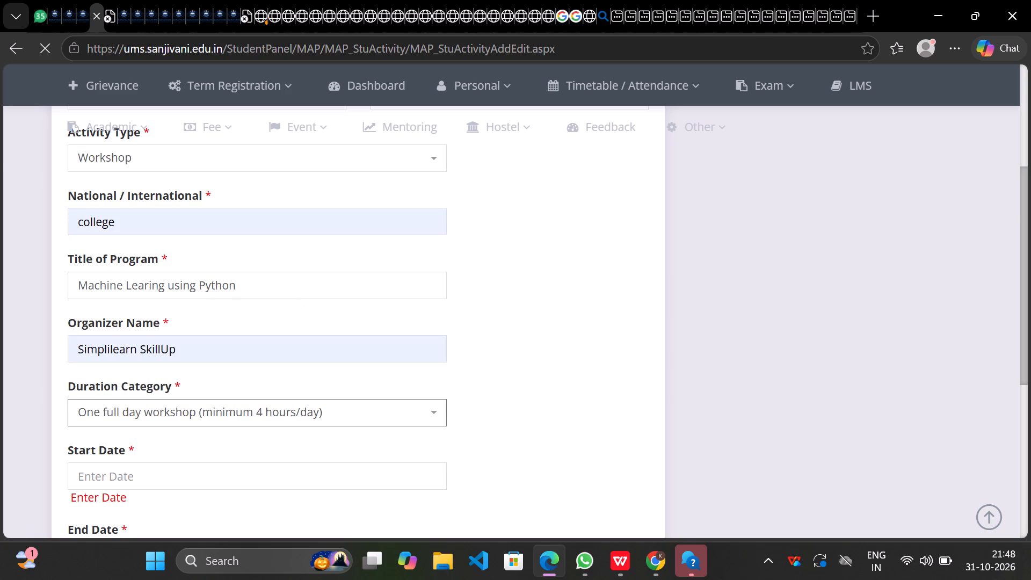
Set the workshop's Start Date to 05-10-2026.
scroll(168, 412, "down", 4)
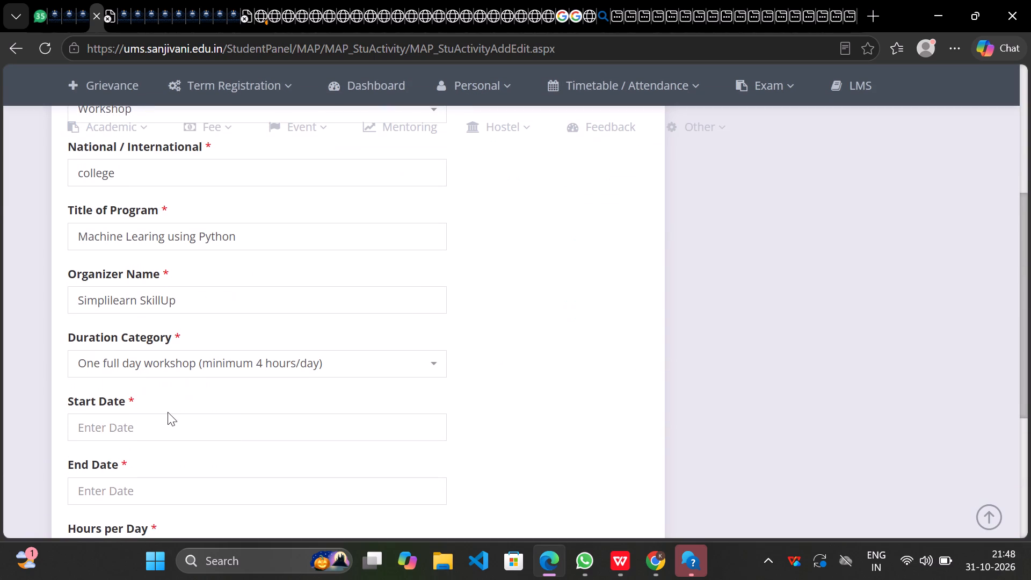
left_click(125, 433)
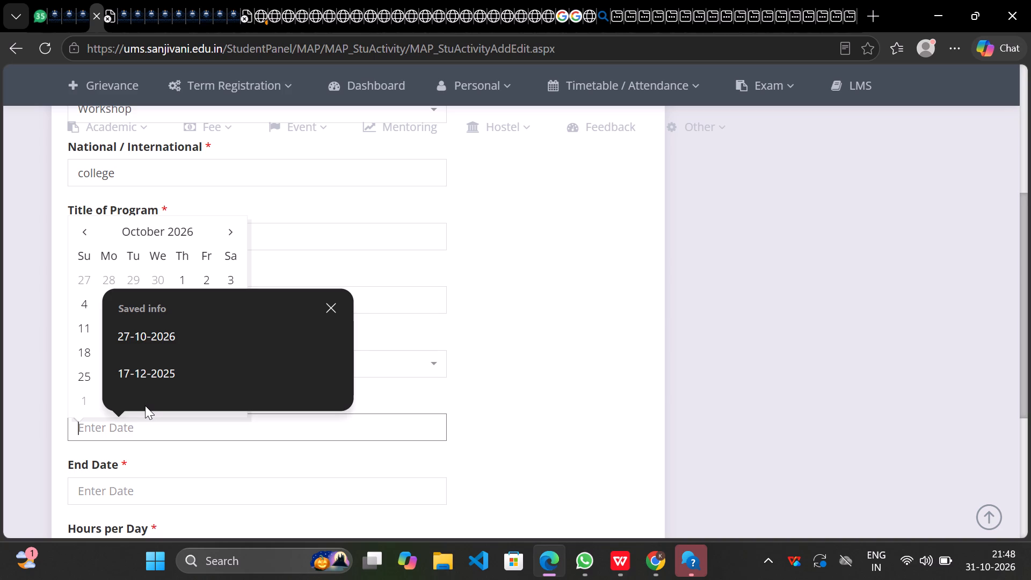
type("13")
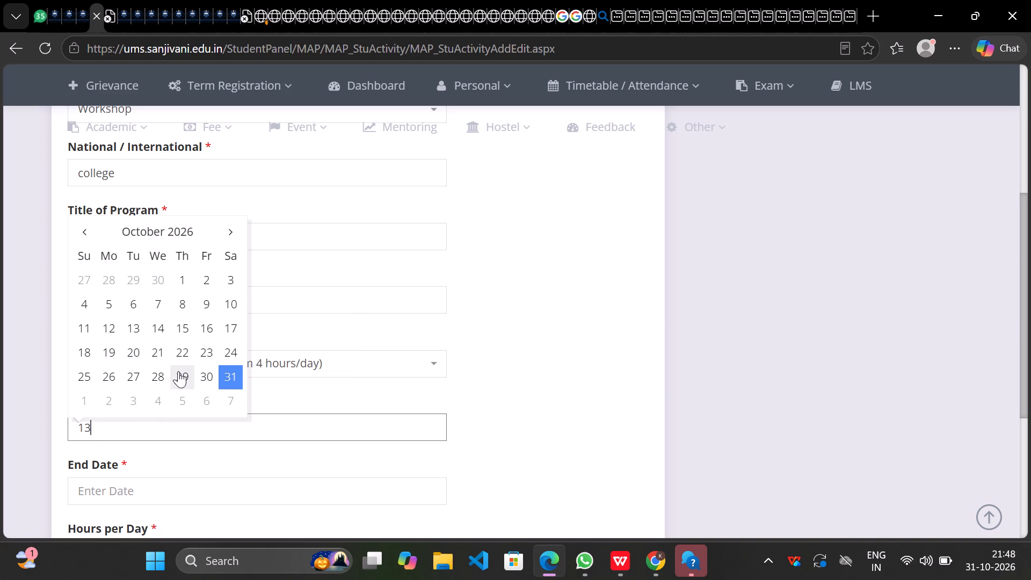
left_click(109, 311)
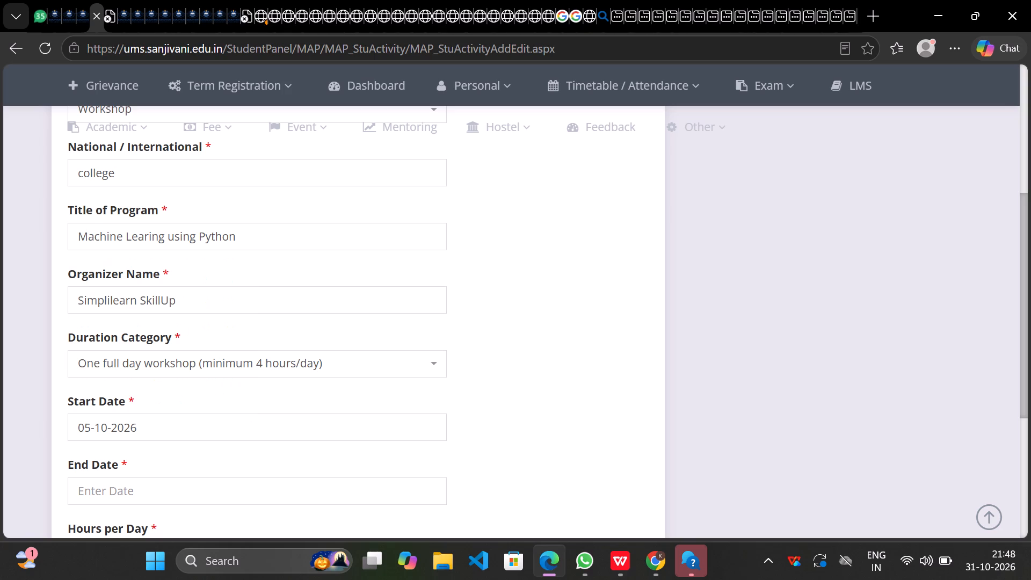
Set the workshop's Start Date to 05-02-2026.
left_click(117, 423)
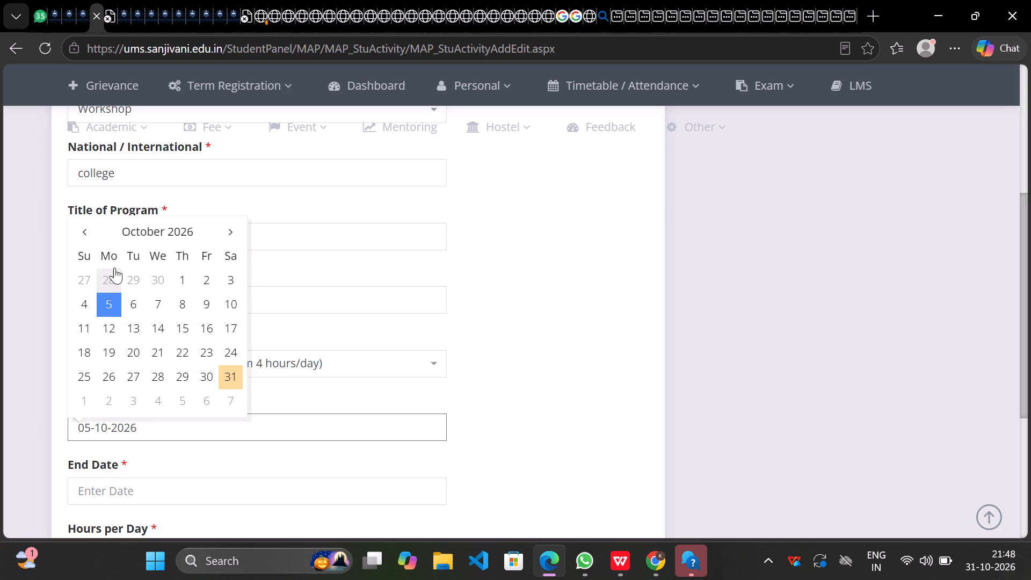
triple_click(89, 228)
triple_click(89, 228)
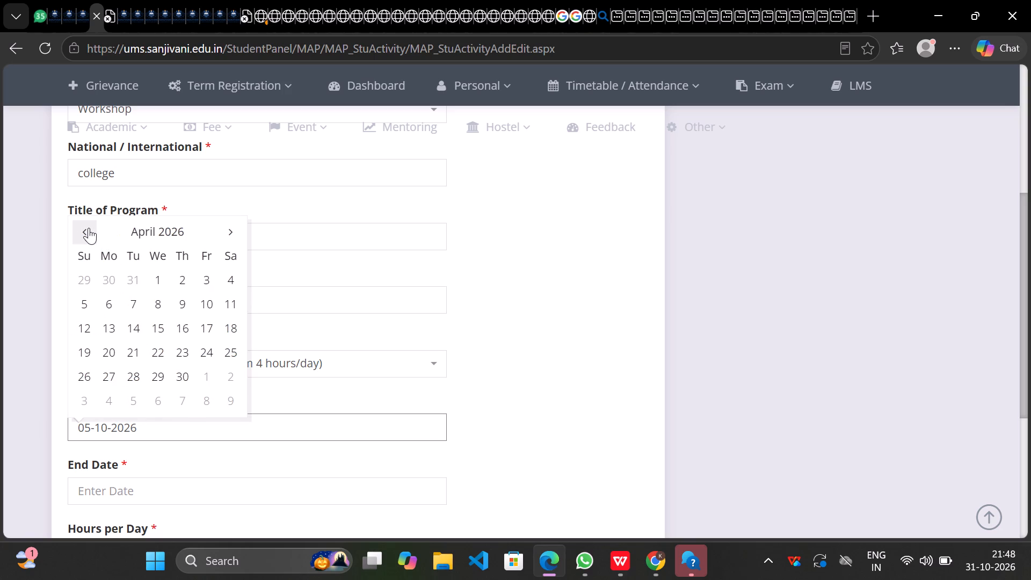
left_click(89, 228)
left_click(89, 228)
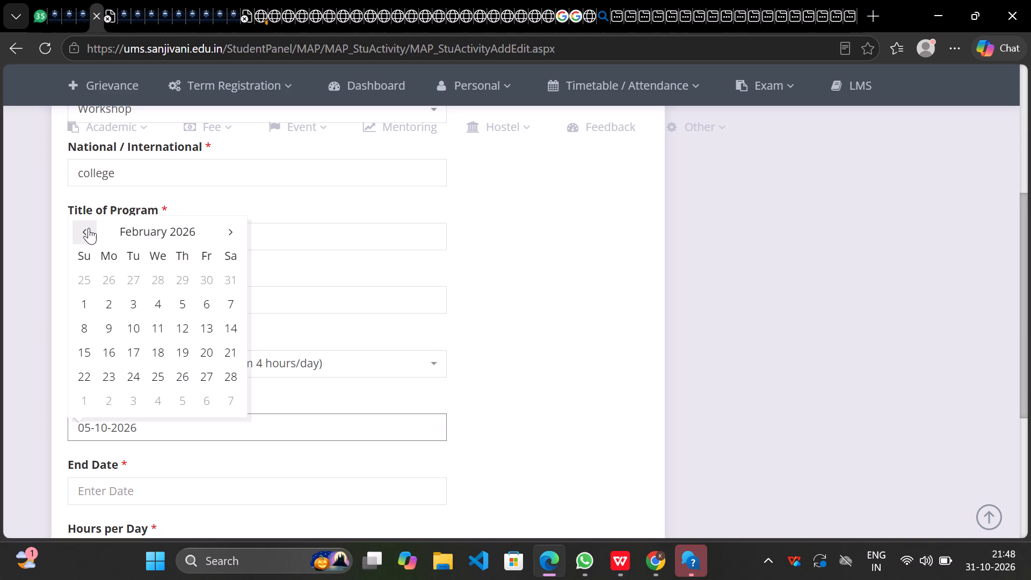
left_click(173, 300)
Set the workshop's End Date to 05-02-2026 and dismiss any open dropdown list.
left_click(164, 502)
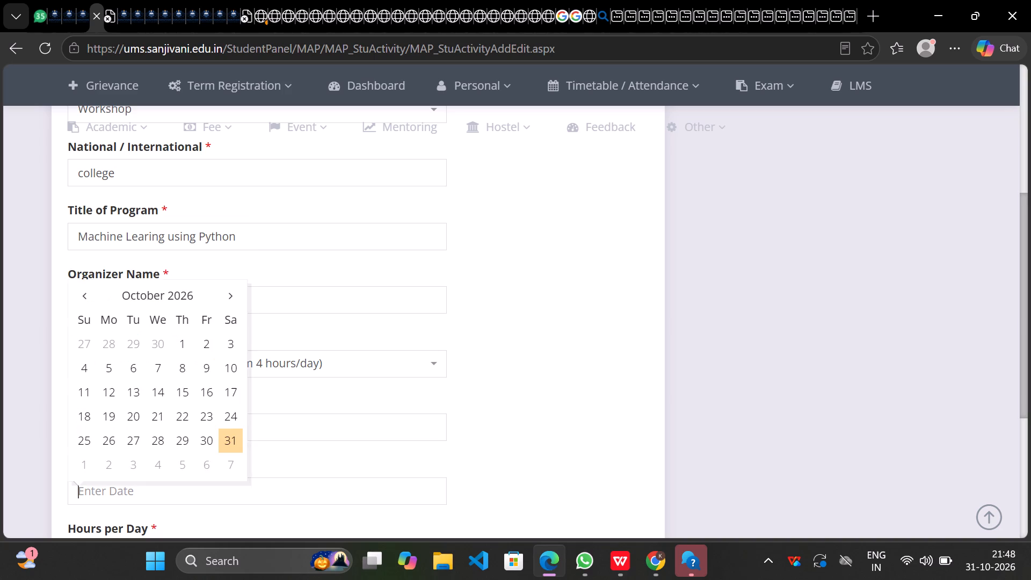
triple_click(87, 304)
left_click(87, 304)
left_click(87, 304)
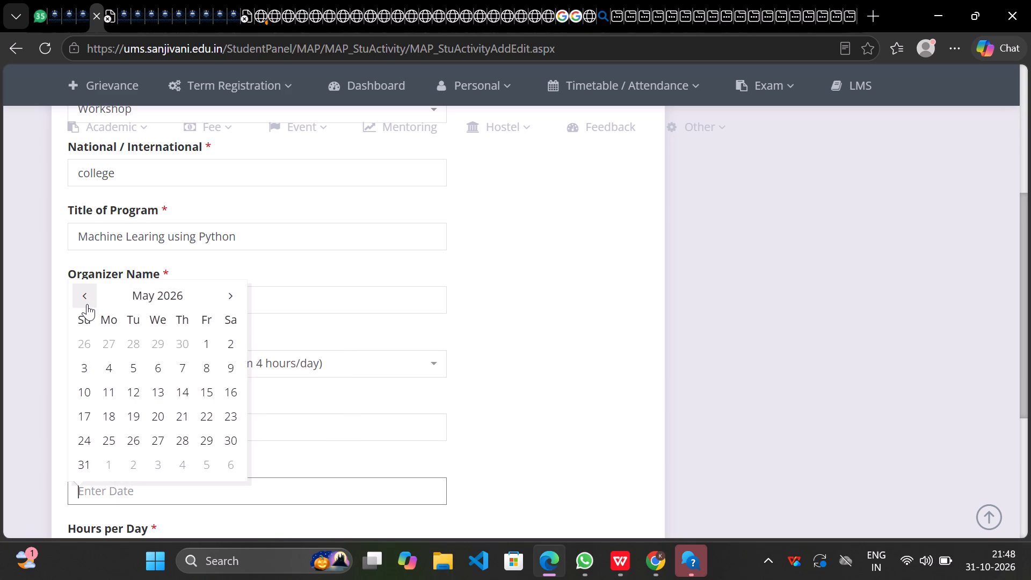
left_click(87, 304)
left_click(87, 304)
left_click(87, 304)
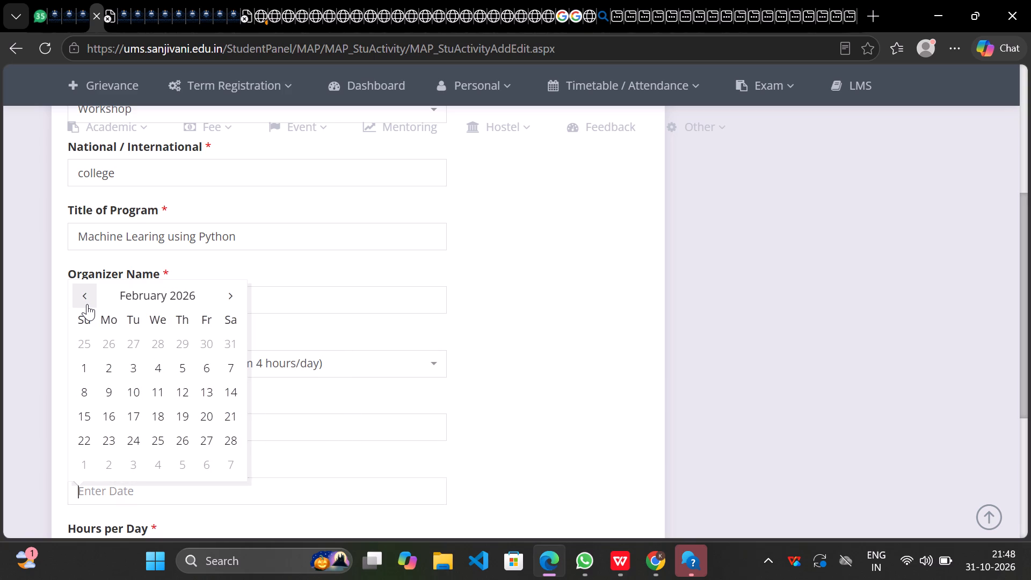
left_click(175, 366)
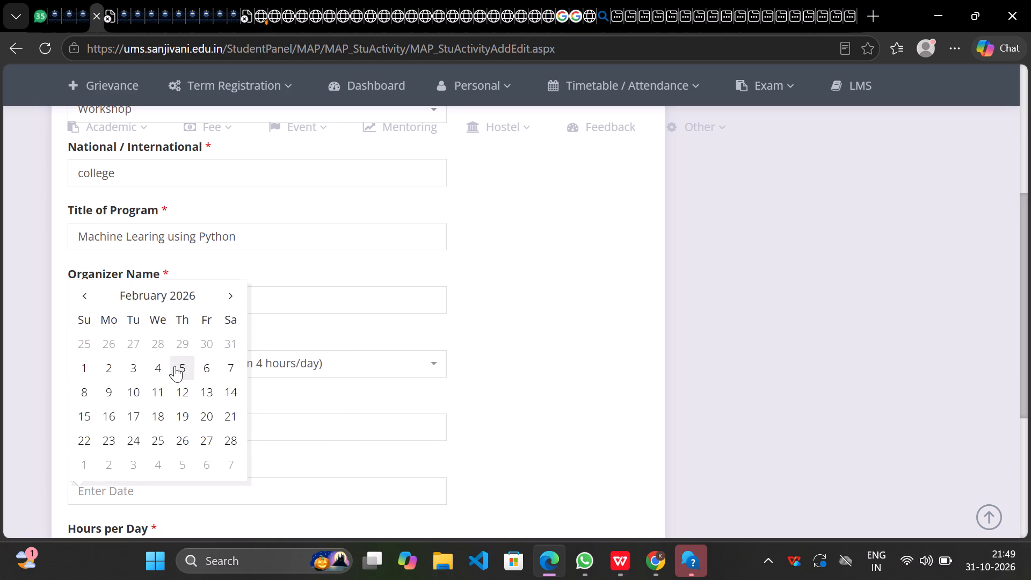
left_click(175, 366)
scroll(175, 366, "down", 2)
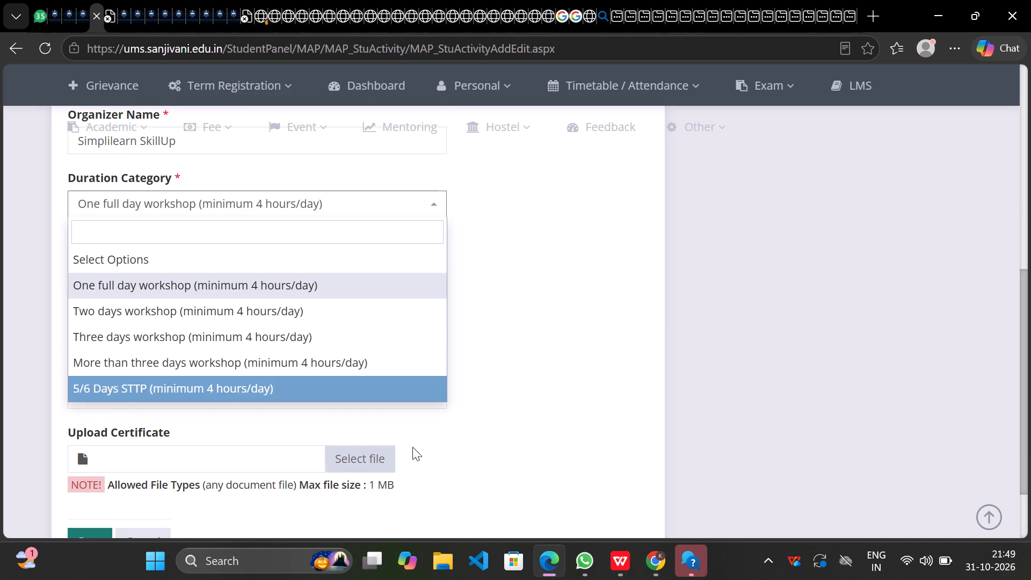
left_click(511, 467)
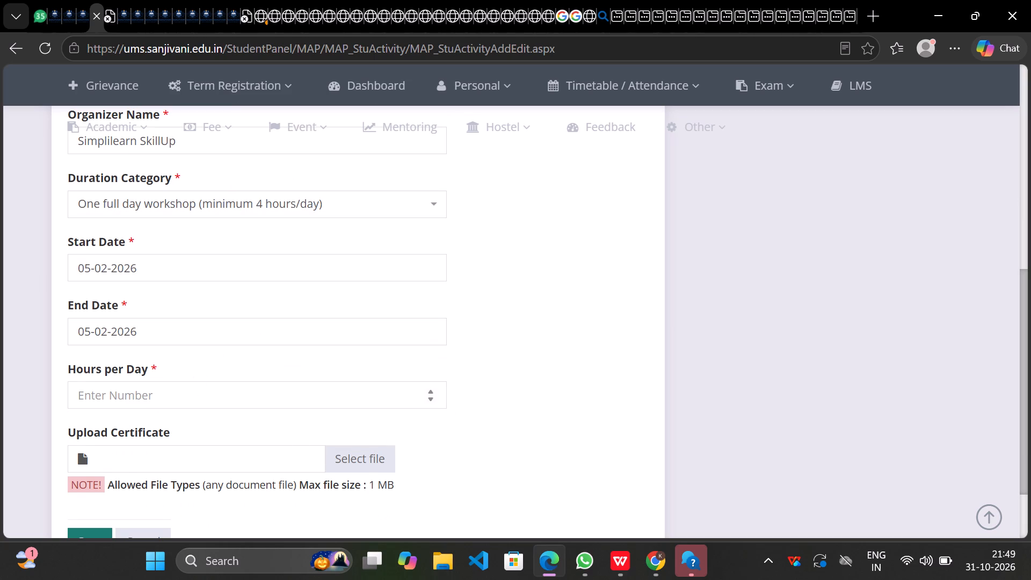
Set Hours per Day to 1.
left_click(172, 392)
key("1")
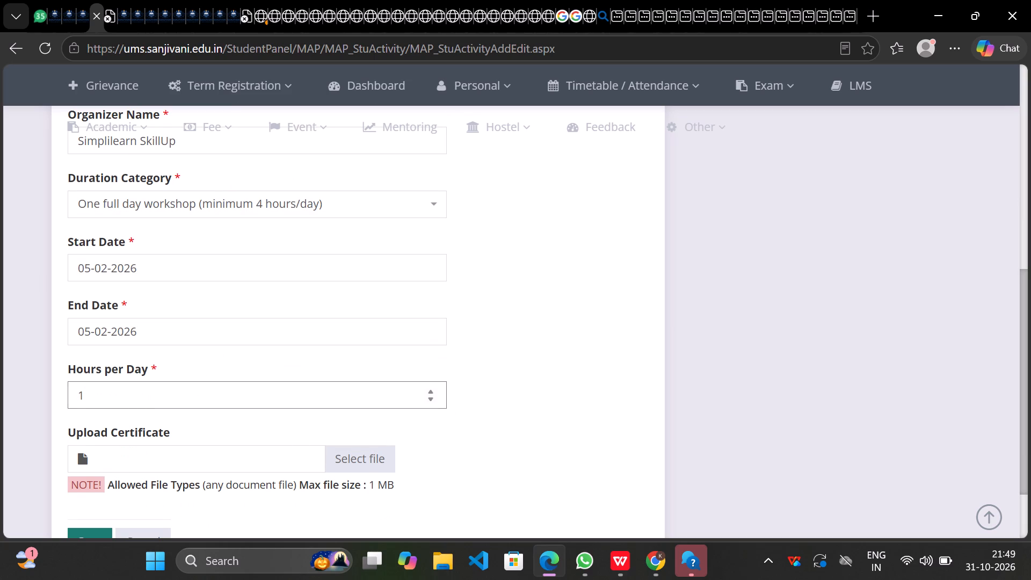
Attach "Scan document20261031_212621" from Downloads as the certificate and save the activity.
left_click(354, 456)
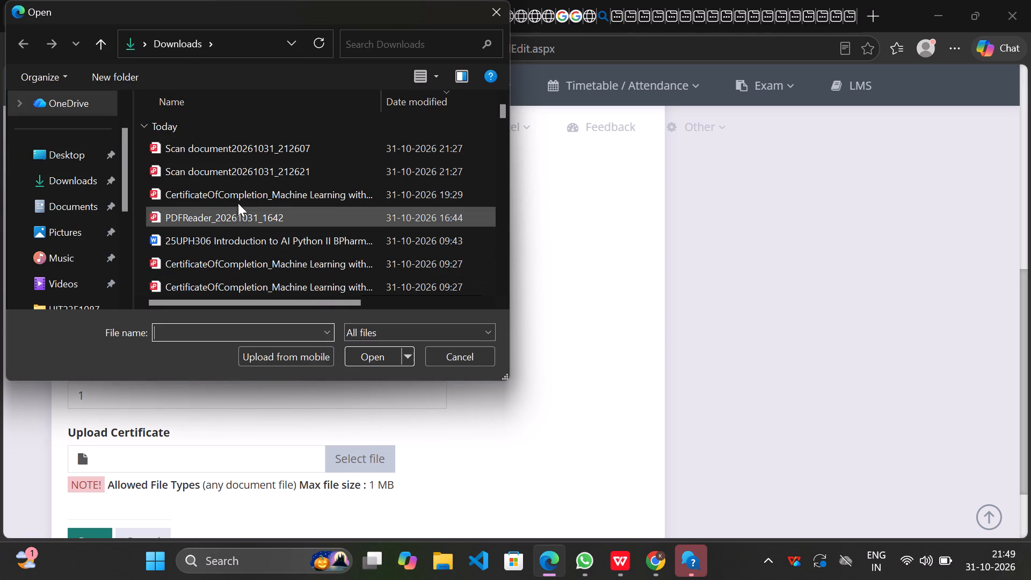
double_click(243, 174)
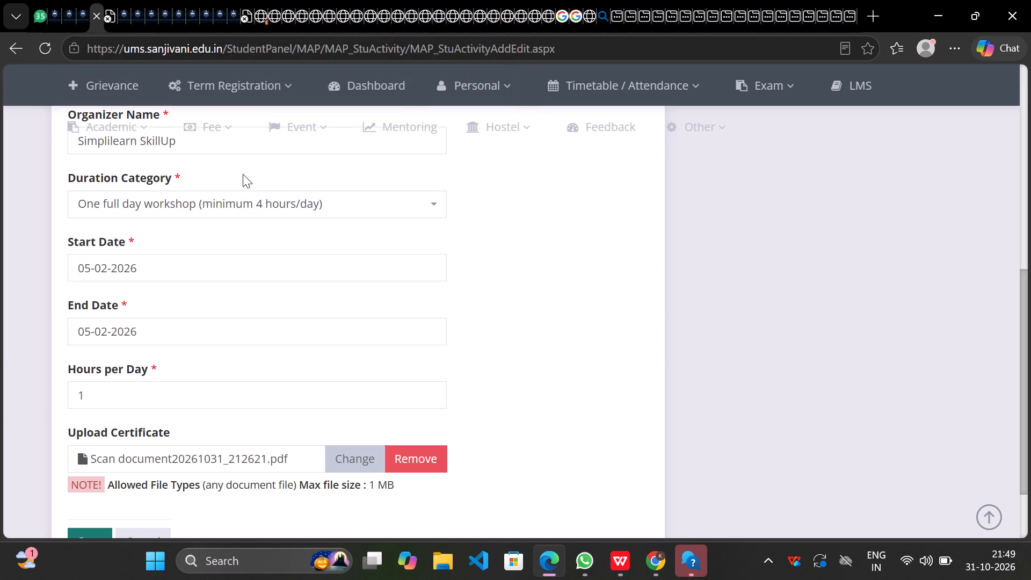
scroll(193, 334, "down", 1)
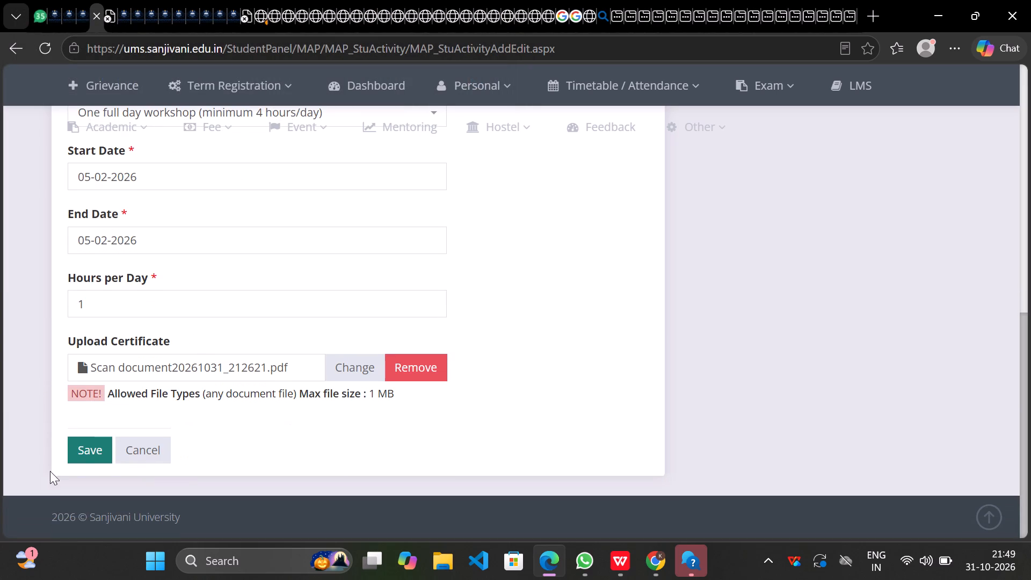
left_click(91, 444)
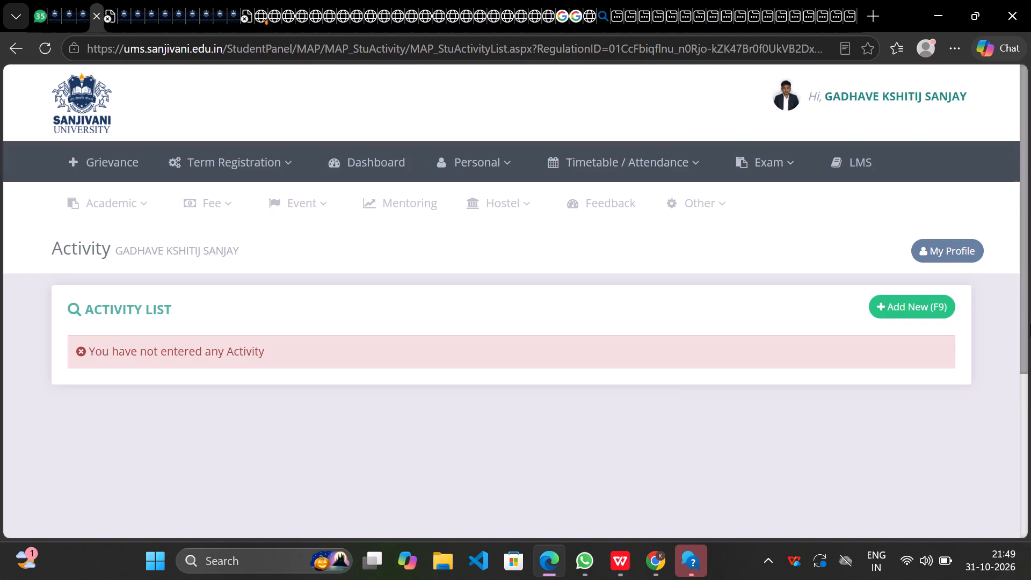
Start a new activity entry from the Activity List.
left_click(925, 302)
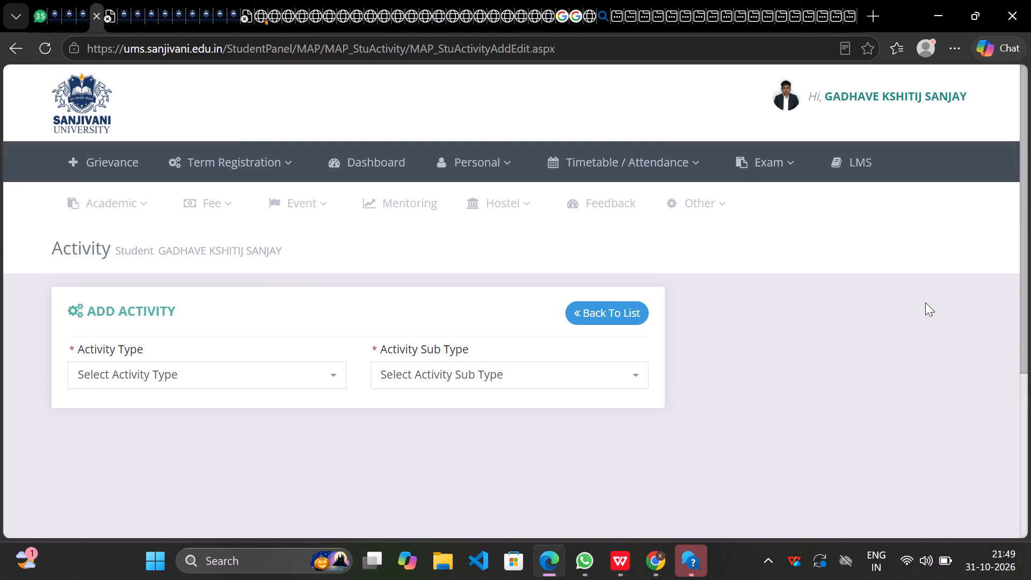
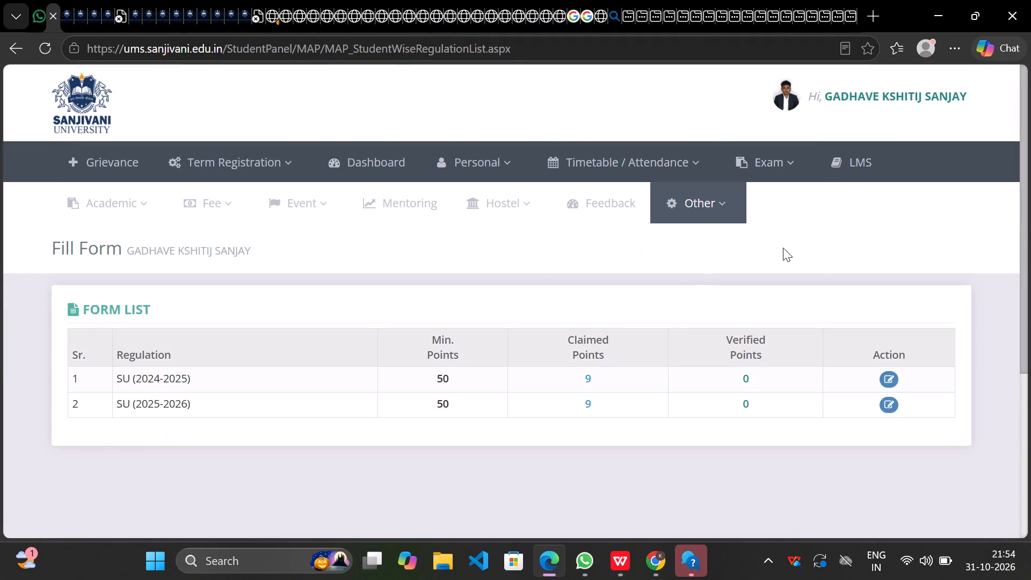
Open the SU (2024-2025) regulation's activity list and start a new activity entry.
left_click(887, 381)
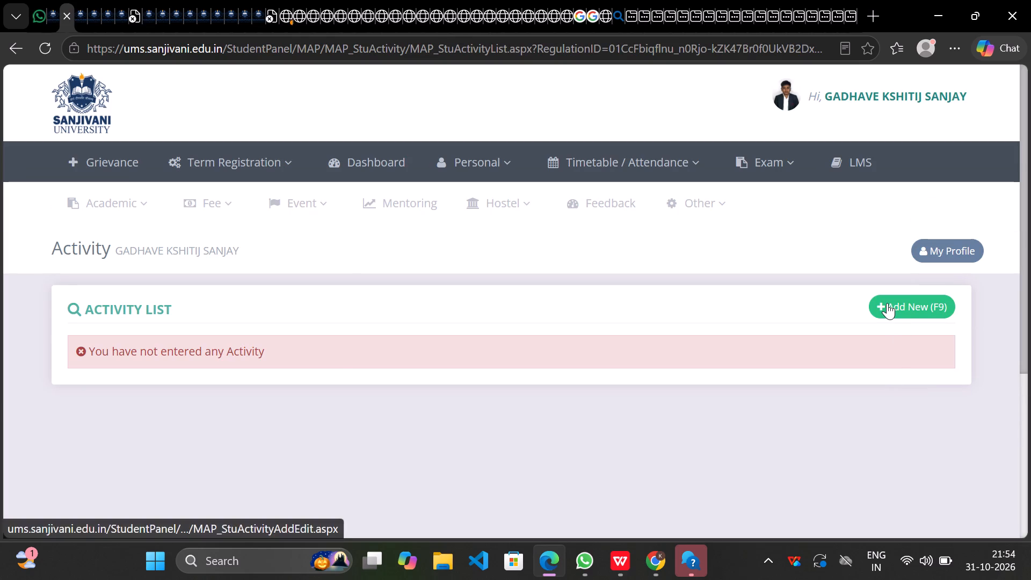
left_click(887, 303)
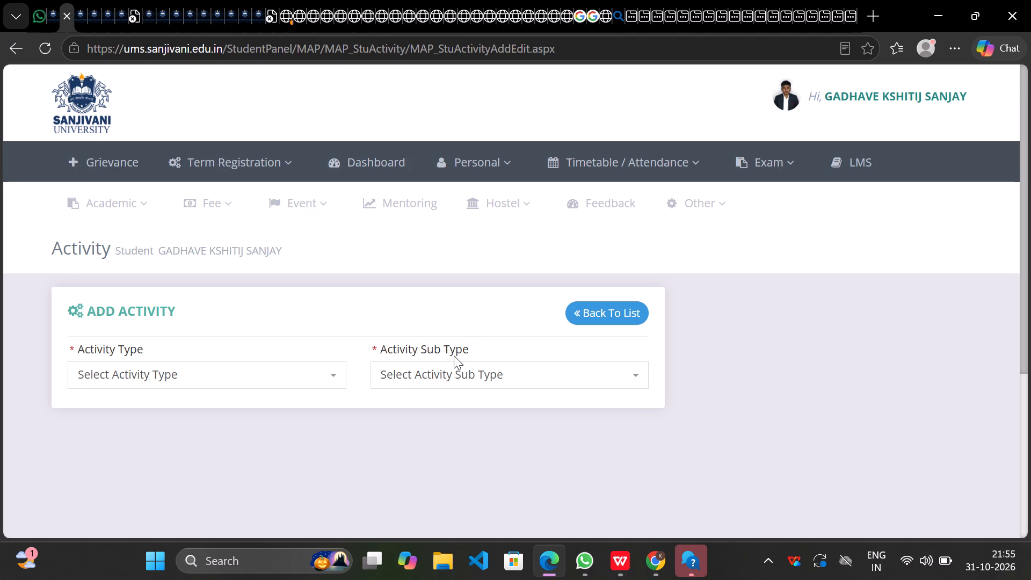
Classify the new activity as Technical (SU (2025-2026)), sub type Workshop / FDP / STTP, with Workshop as the specific activity type.
left_click(170, 371)
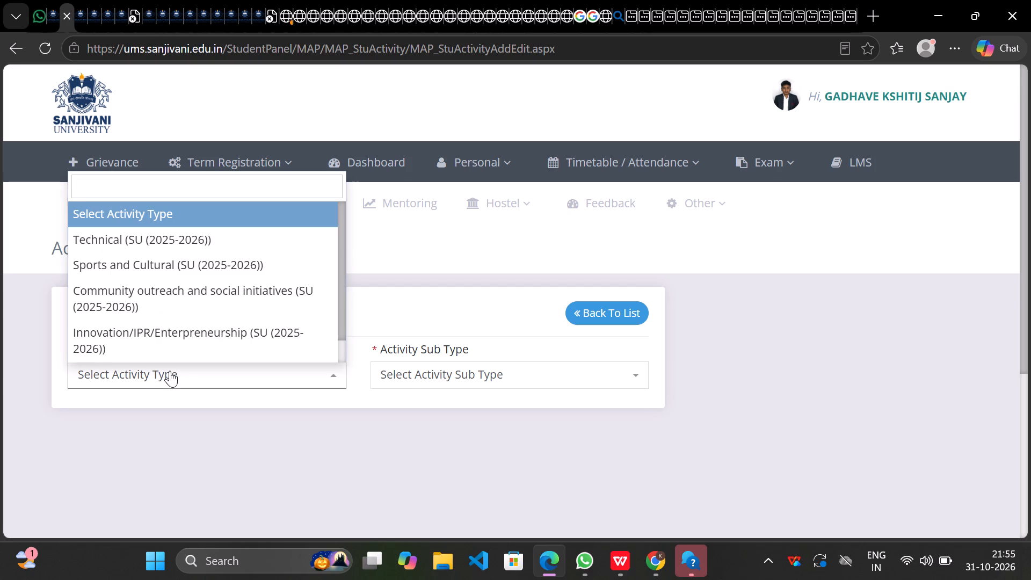
left_click(176, 249)
left_click(451, 380)
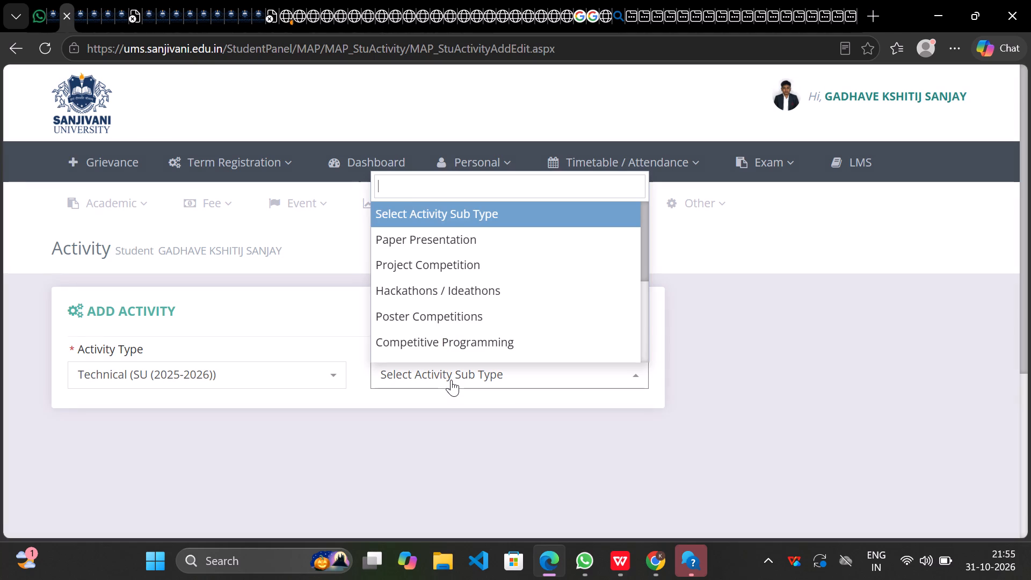
scroll(472, 332, "down", 1)
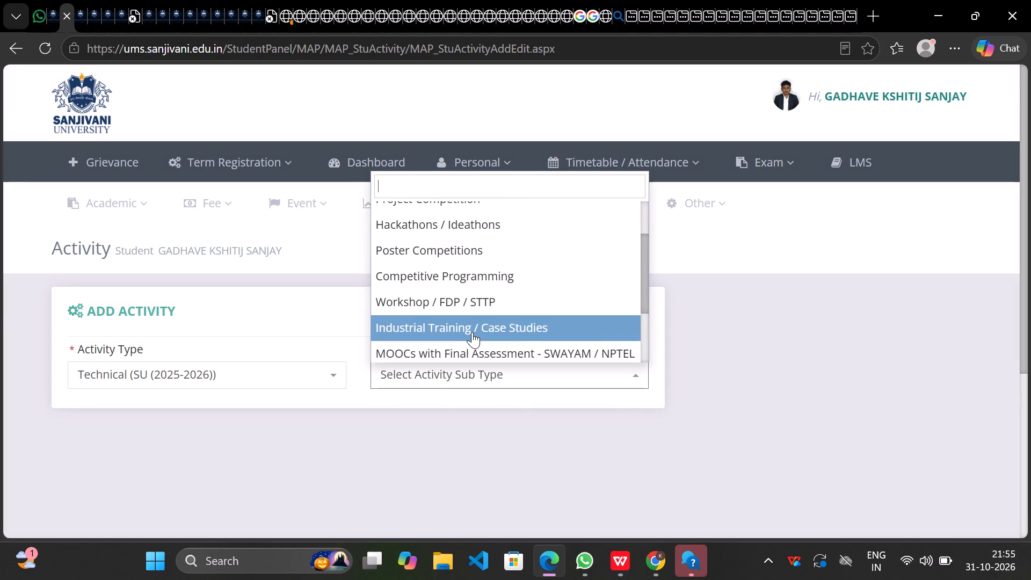
left_click(474, 299)
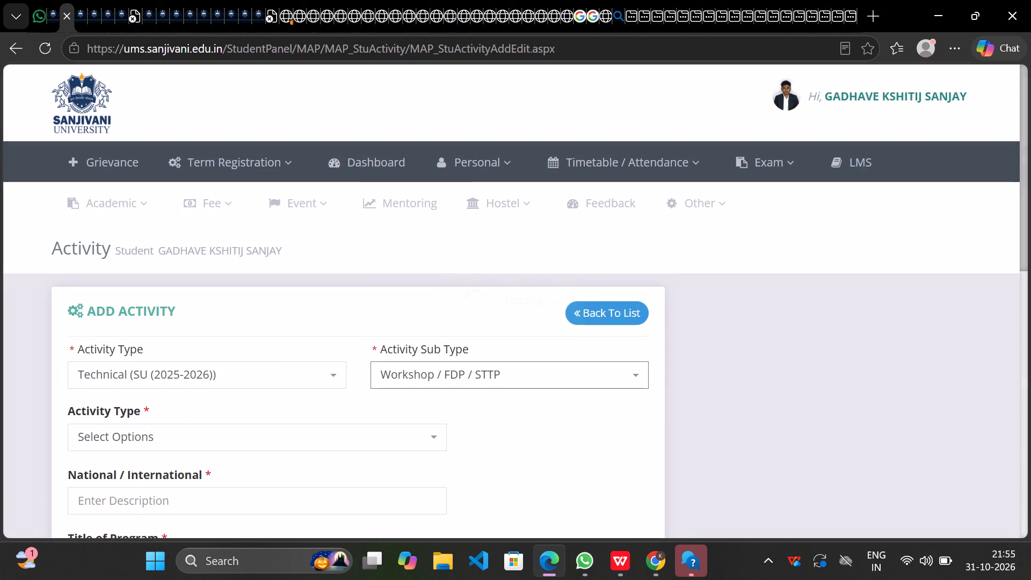
left_click(149, 440)
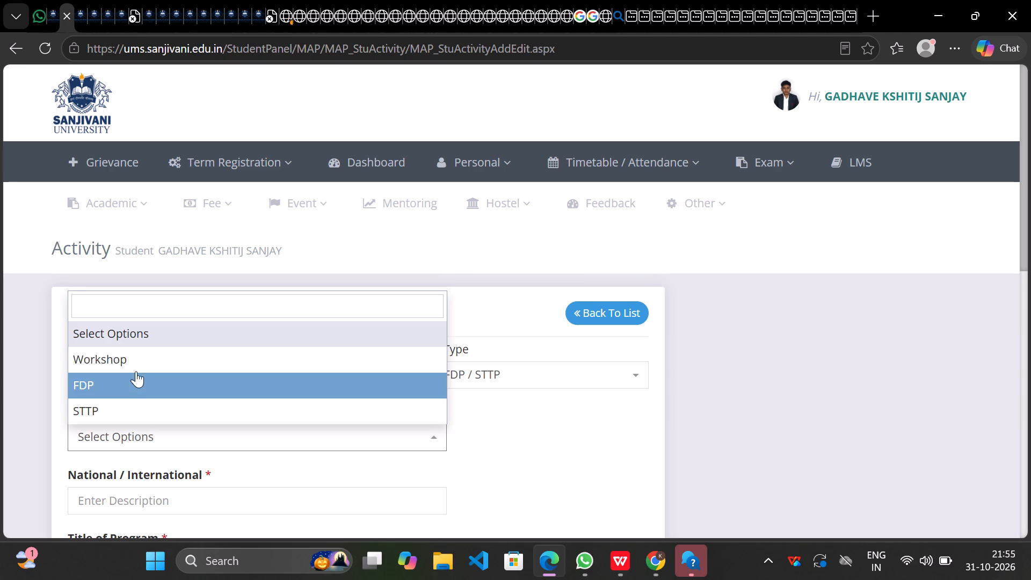
left_click(134, 361)
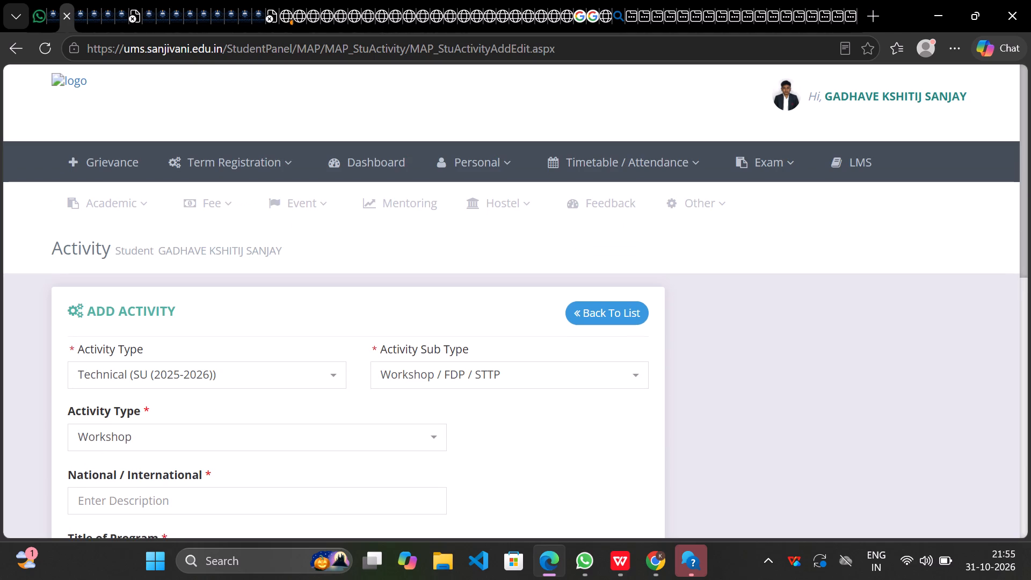
Enter "natinal" as the National / International description.
type("na")
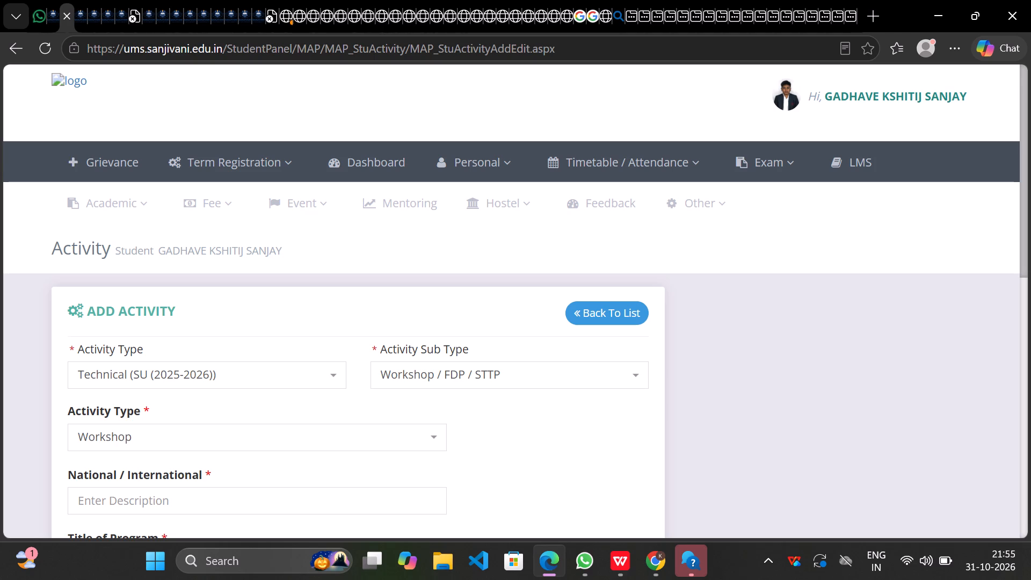
double_click(112, 495)
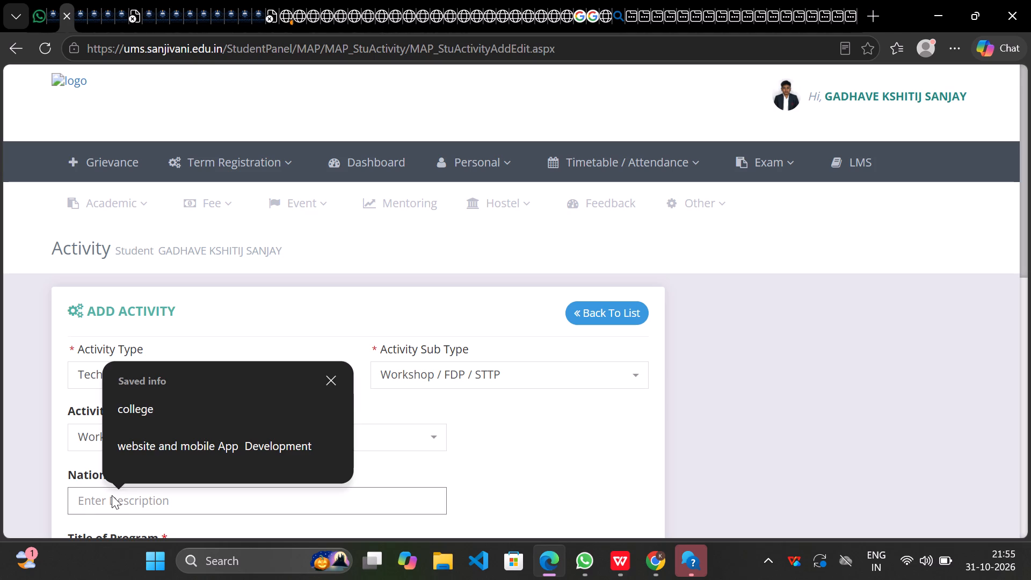
key("n")
key("a")
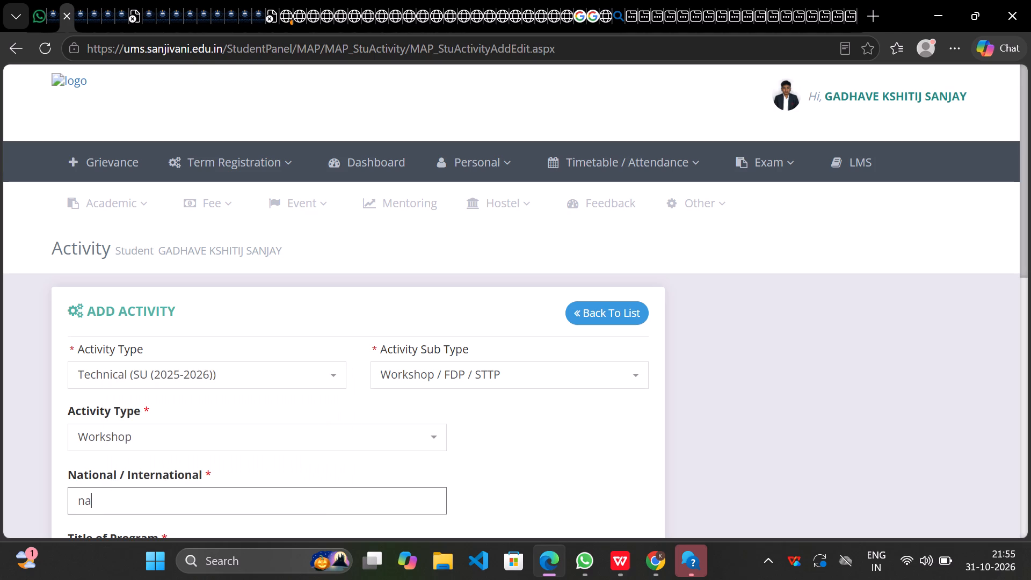
type("ti")
key("m")
key("BackSpace")
type("na")
key("l")
Enter "World Pharmacist Day" as the Title of Program.
scroll(112, 495, "down", 1)
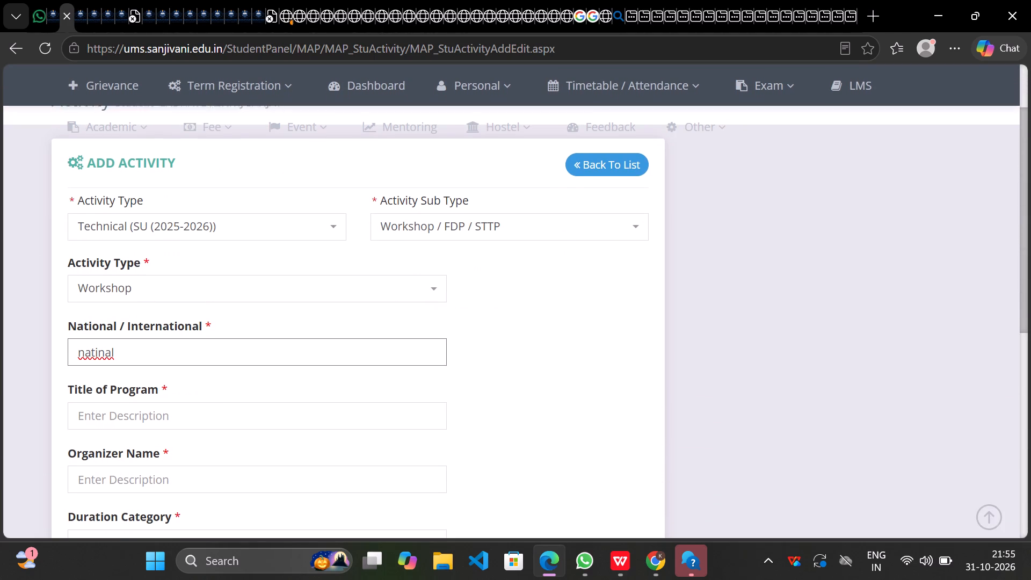
scroll(112, 495, "down", 1)
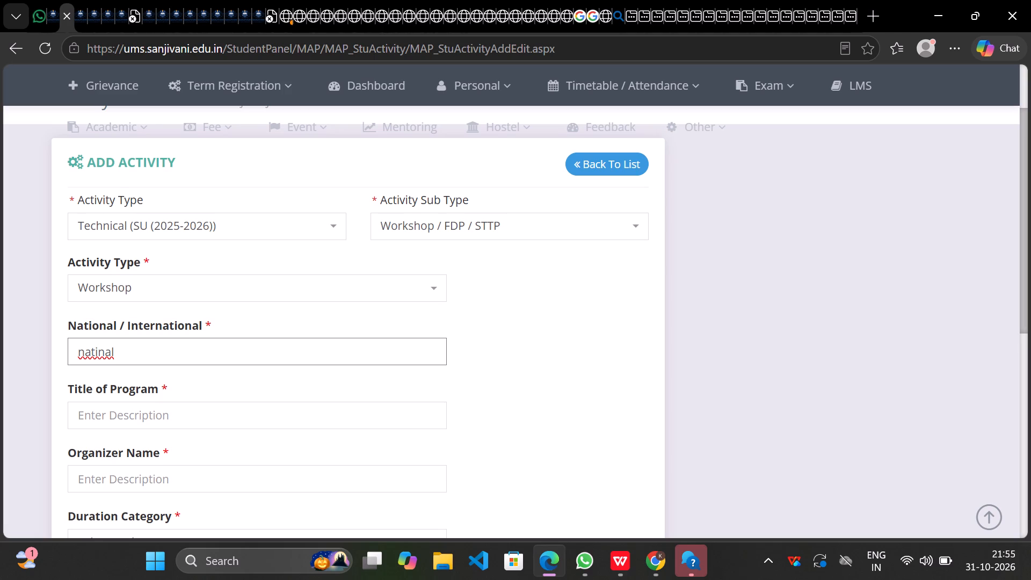
left_click(97, 416)
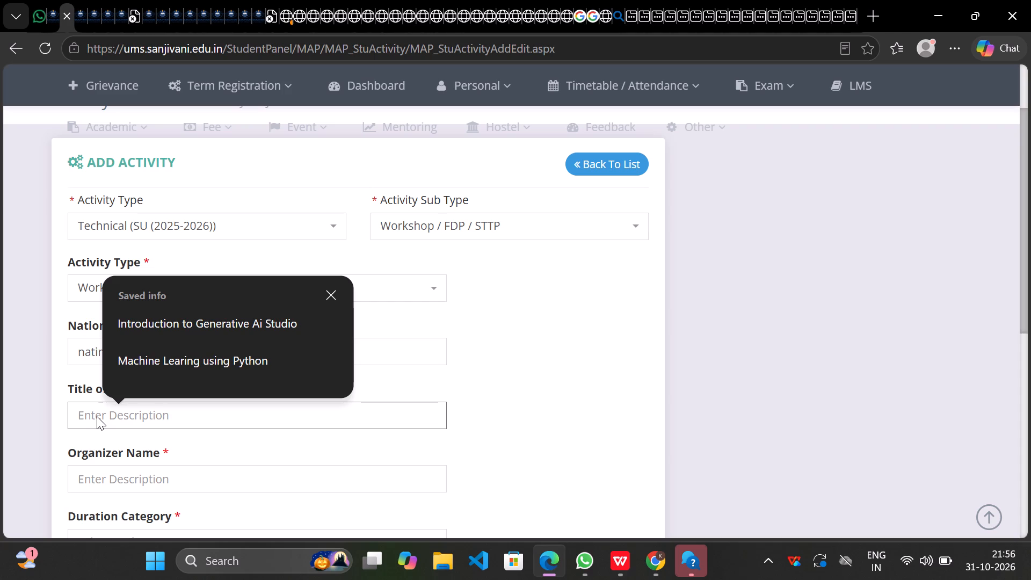
key("shift+w")
key("o")
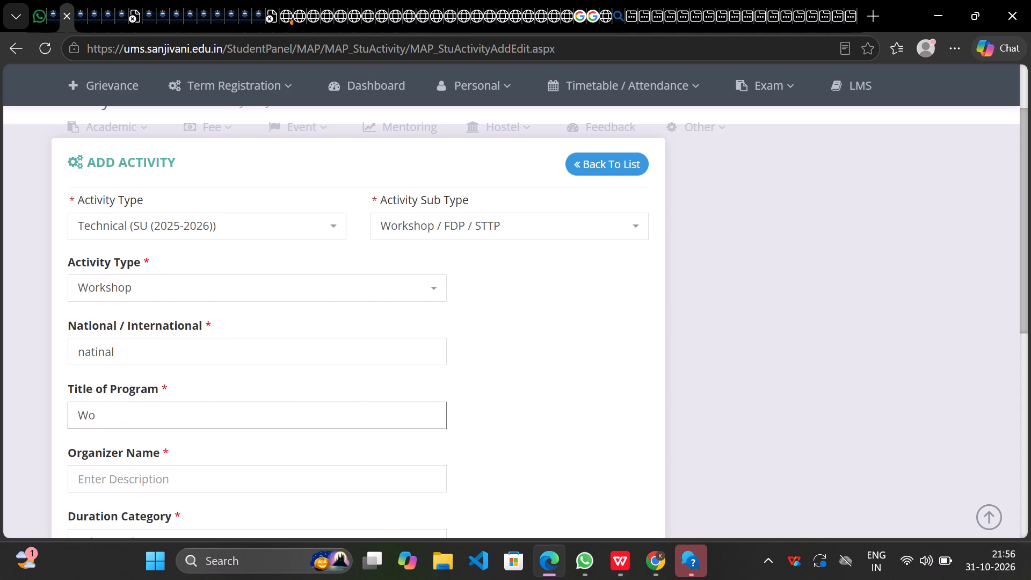
key("r")
key("l")
key("d")
key("space")
type("Phar")
type("mac")
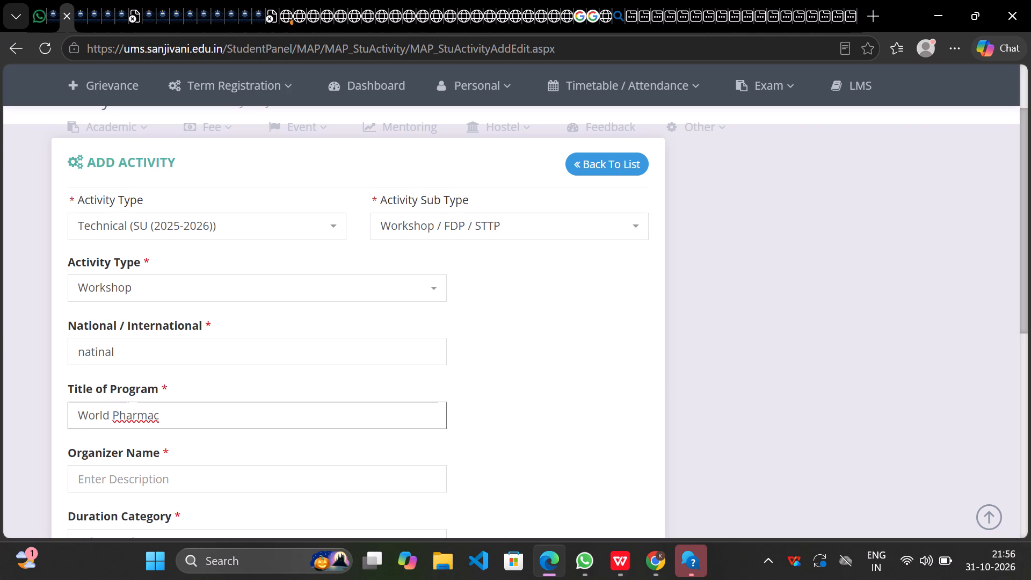
key("BackSpace")
key("BackSpace")
key("a")
key("c")
type("ist")
key("space")
key("shift+s")
key("BackSpace")
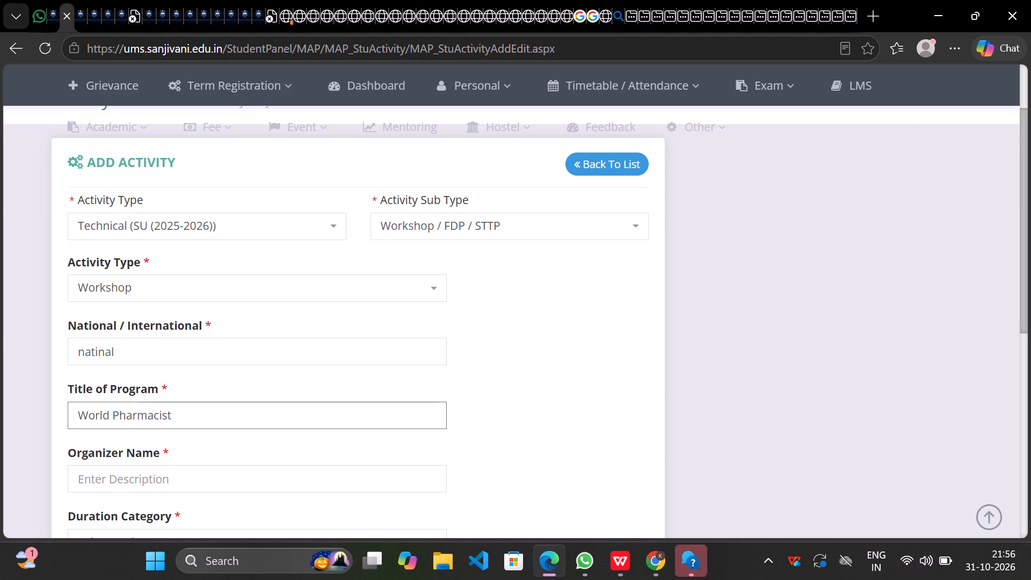
type("Day")
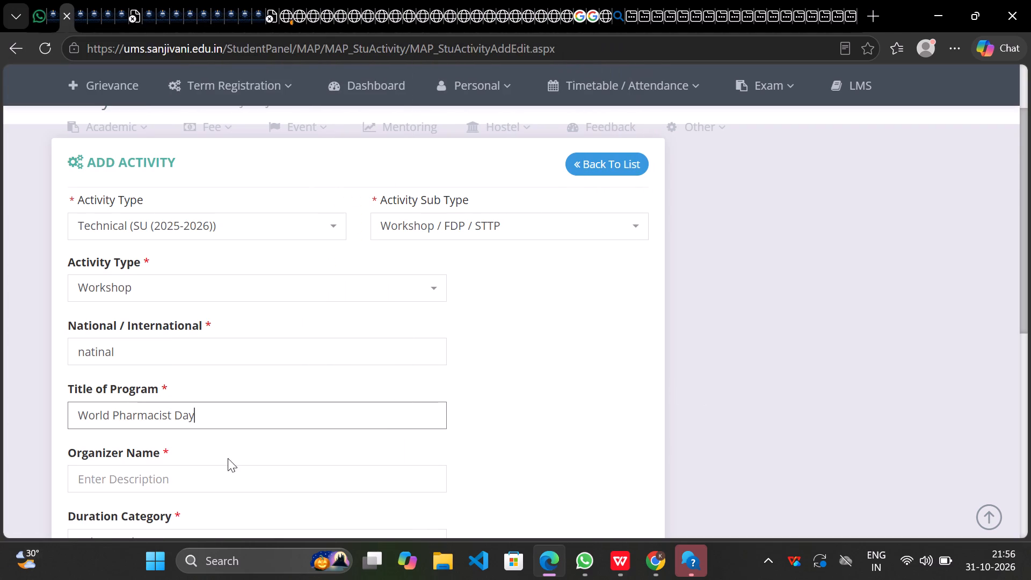
Enter "School of pharmaceutical sciences sanjivani" as the Organizer Name.
left_click(172, 481)
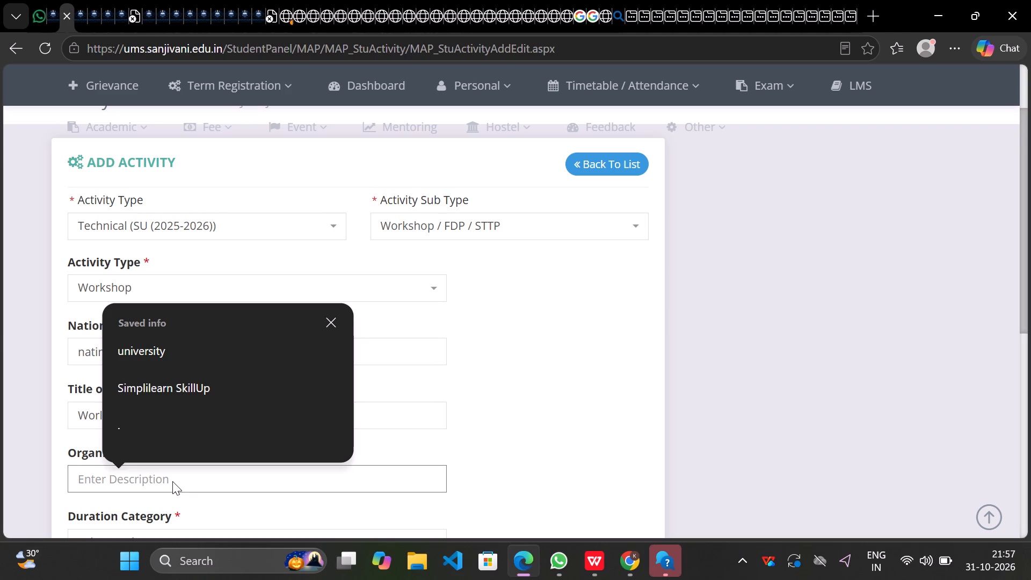
key("shift+s")
type("co")
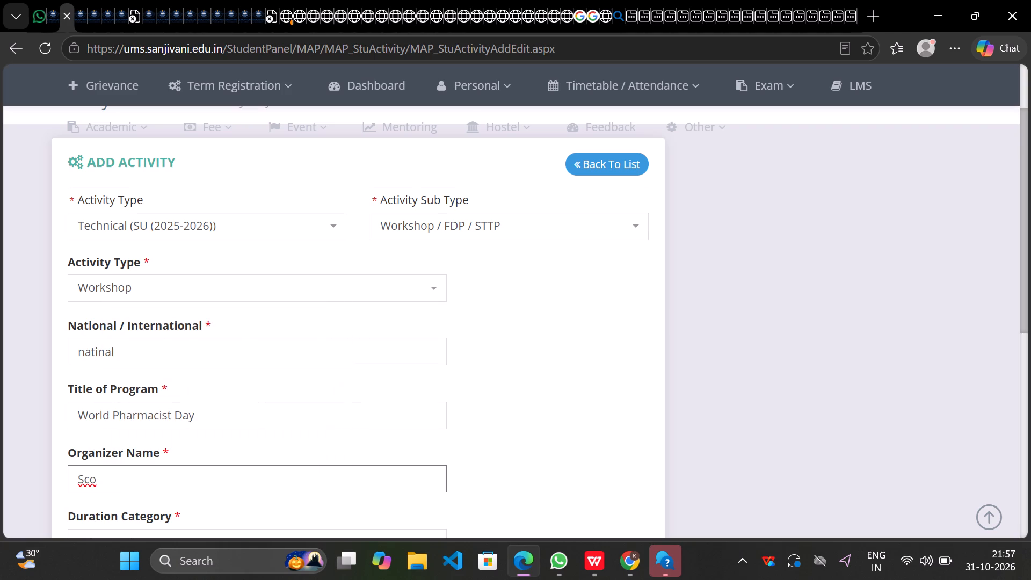
key("BackSpace")
type("hoo")
key("l")
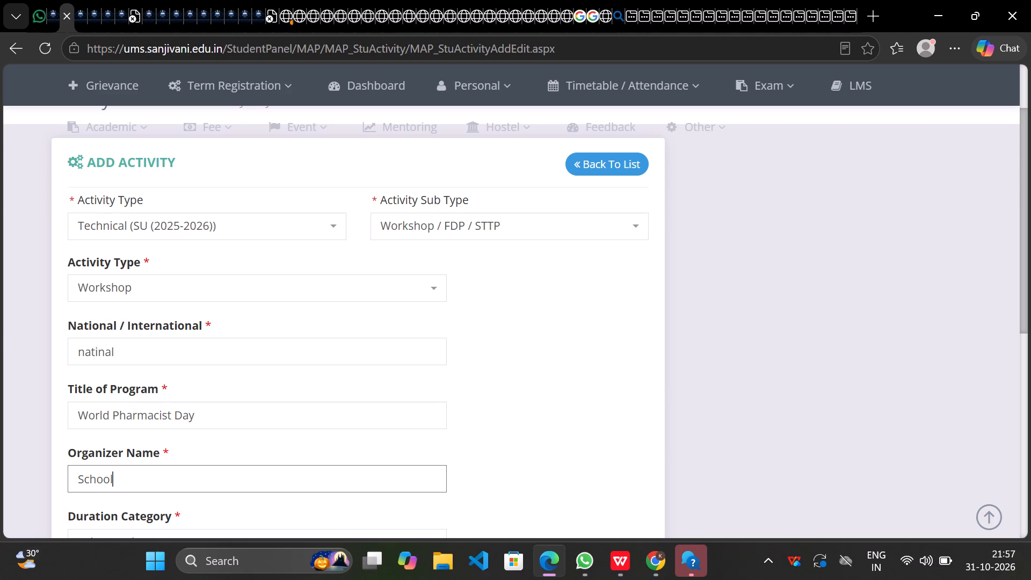
key("space")
type("of pa")
key("BackSpace")
type("har")
type("ma")
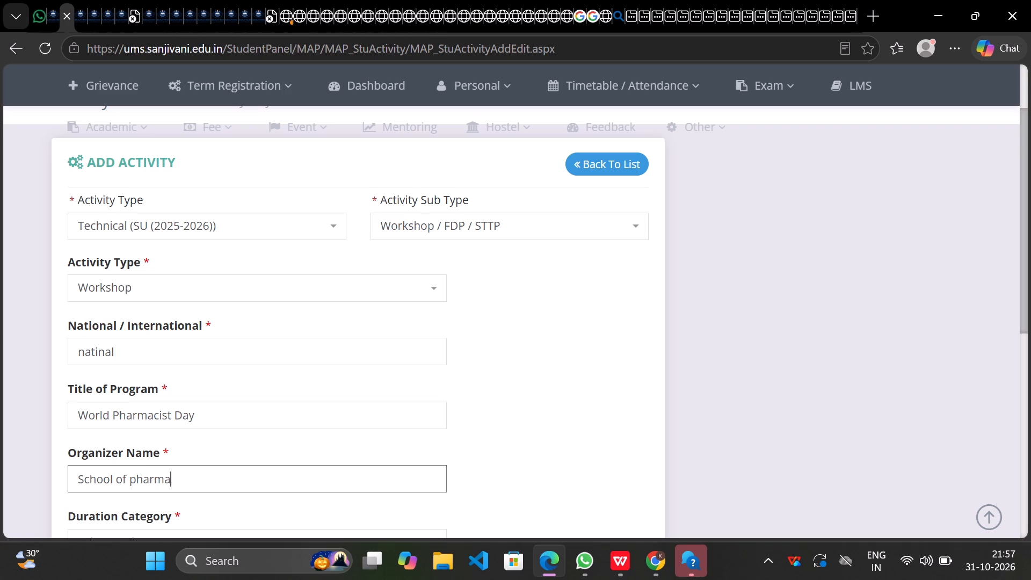
key("c")
key("e")
type("utica")
key("l")
key("space")
type("sacince")
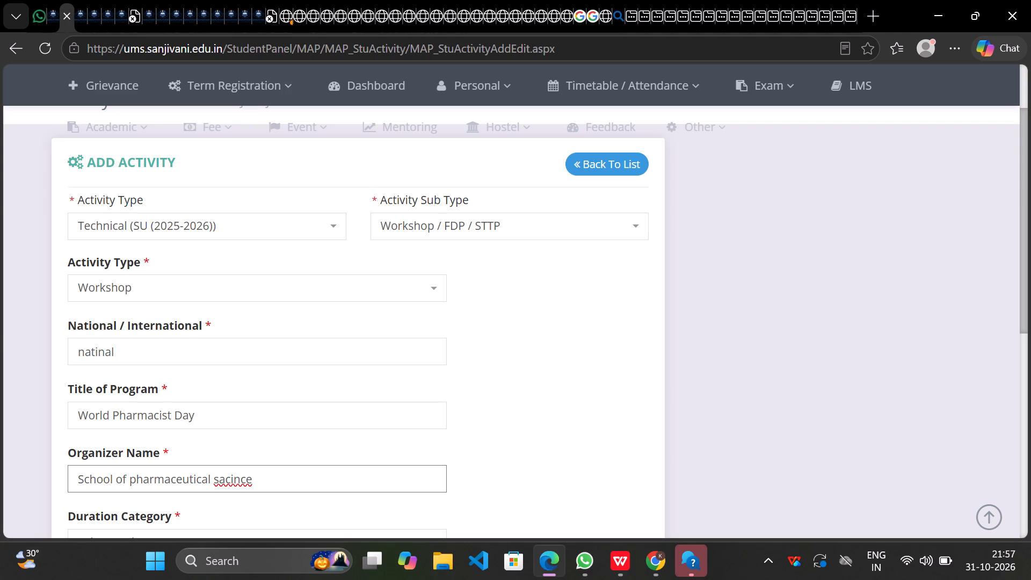
key("BackSpace")
key("BackSpace")
key("BackSpace")
key("BackSpace")
key("BackSpace")
key("BackSpace")
key("c")
key("i")
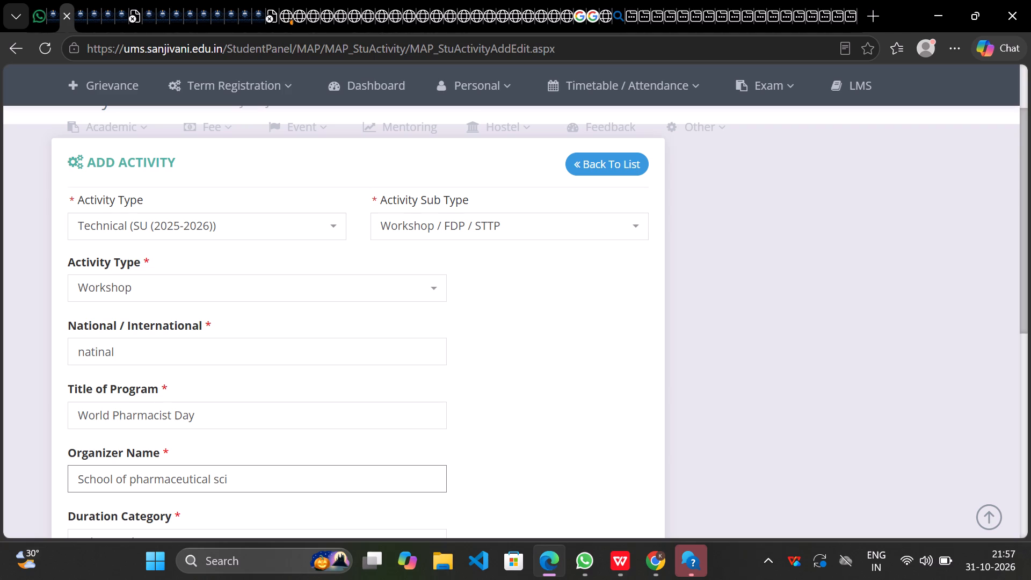
key("e")
type("nces")
key("space")
type("s")
type("anjveni")
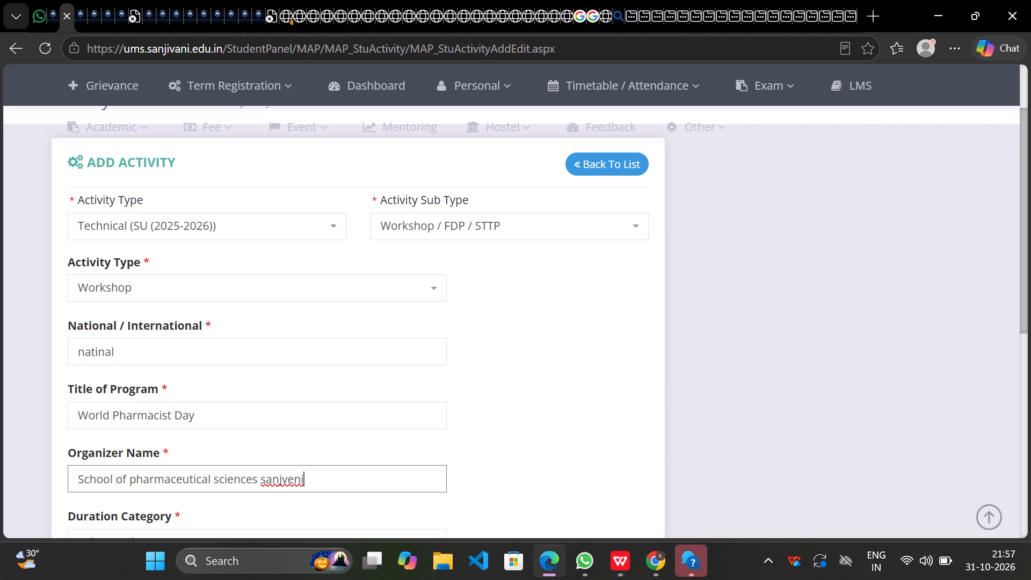
key("BackSpace")
key("BackSpace")
key("BackSpace")
key("BackSpace")
type("iva")
type("ni")
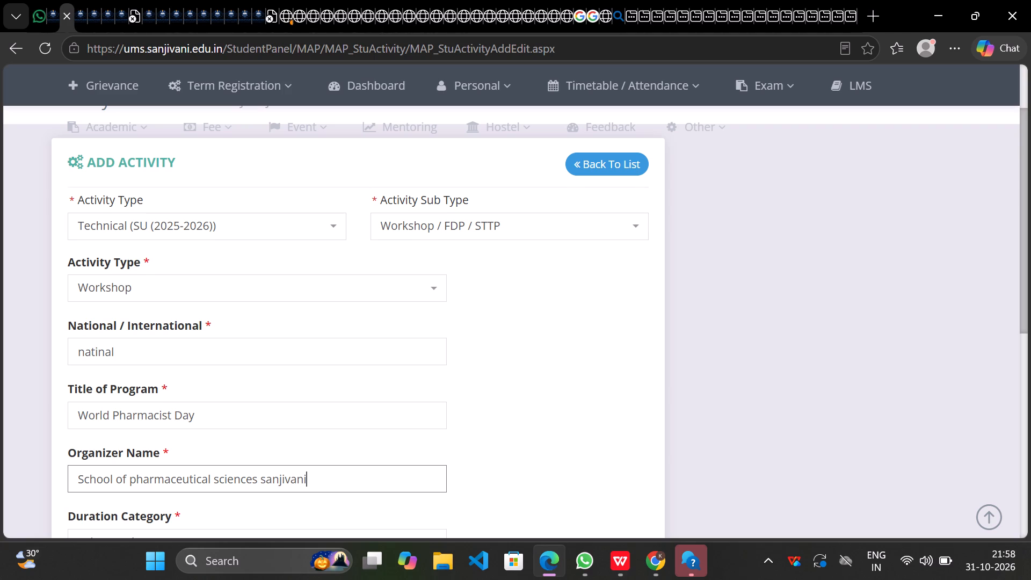
Set the Duration Category to "One full day workshop (minimum 4 hours/day)".
scroll(172, 481, "down", 2)
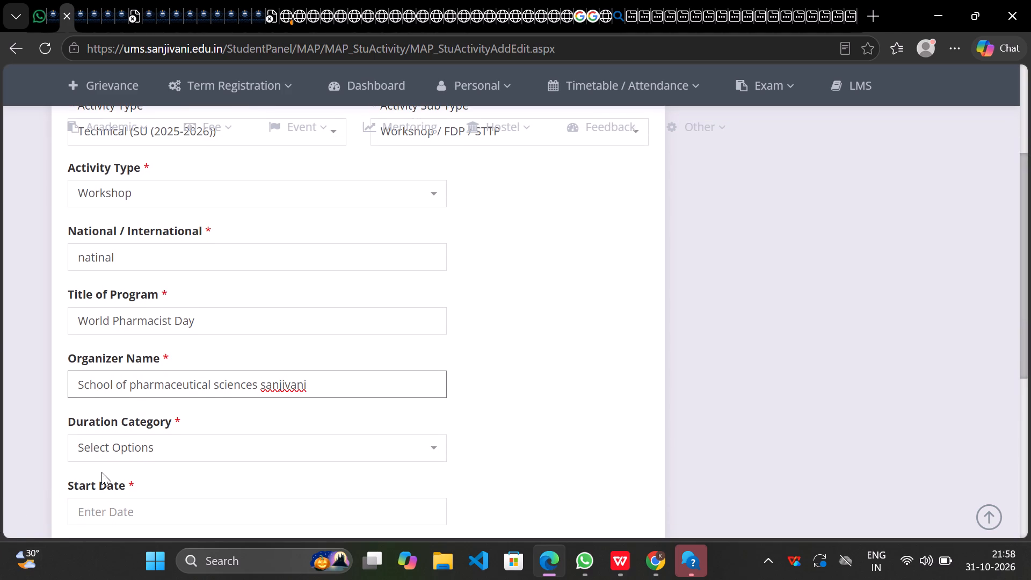
left_click(147, 456)
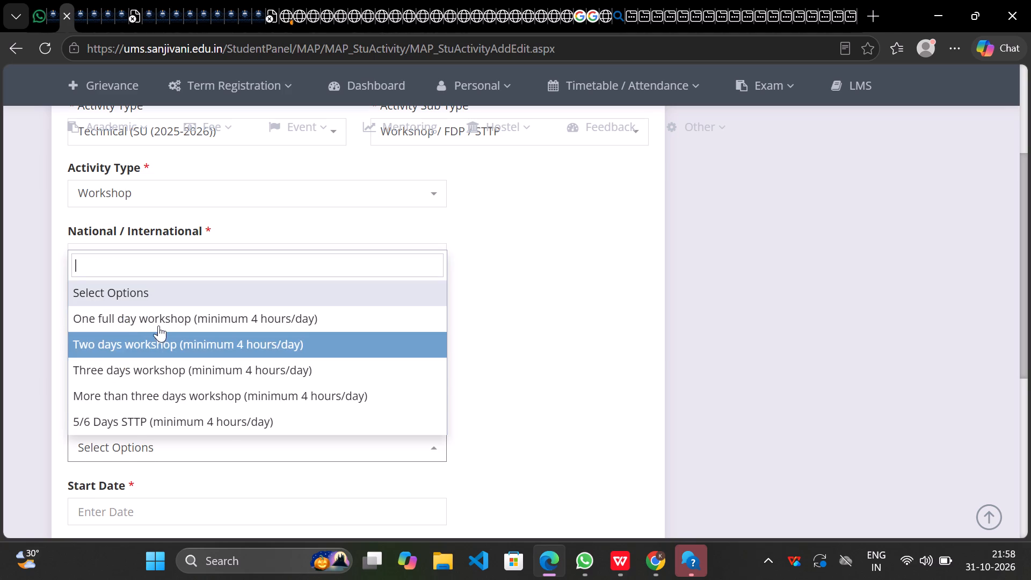
left_click(131, 318)
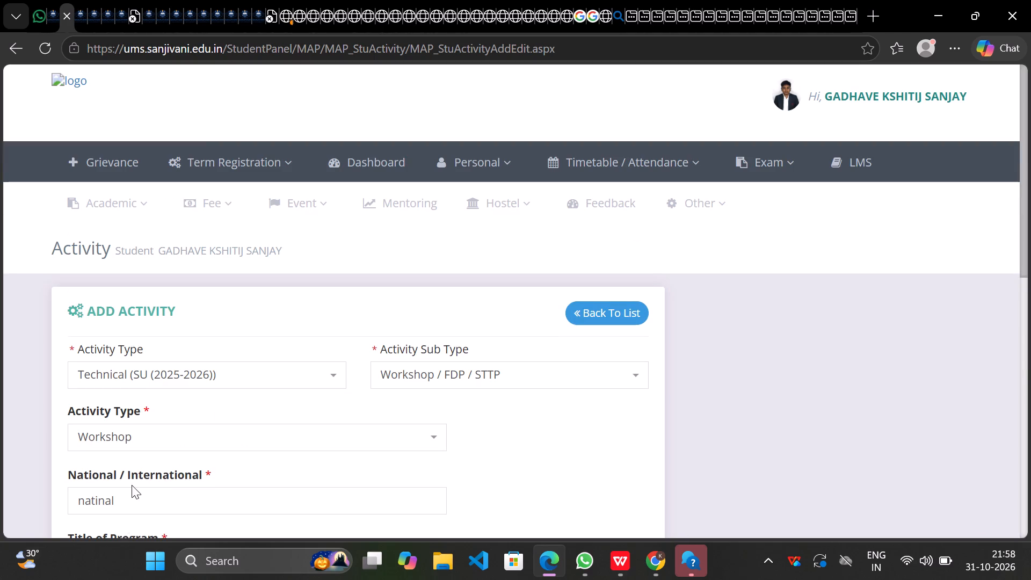
Enter 23/09/2025 as the Start Date of the workshop.
scroll(131, 494, "down", 4)
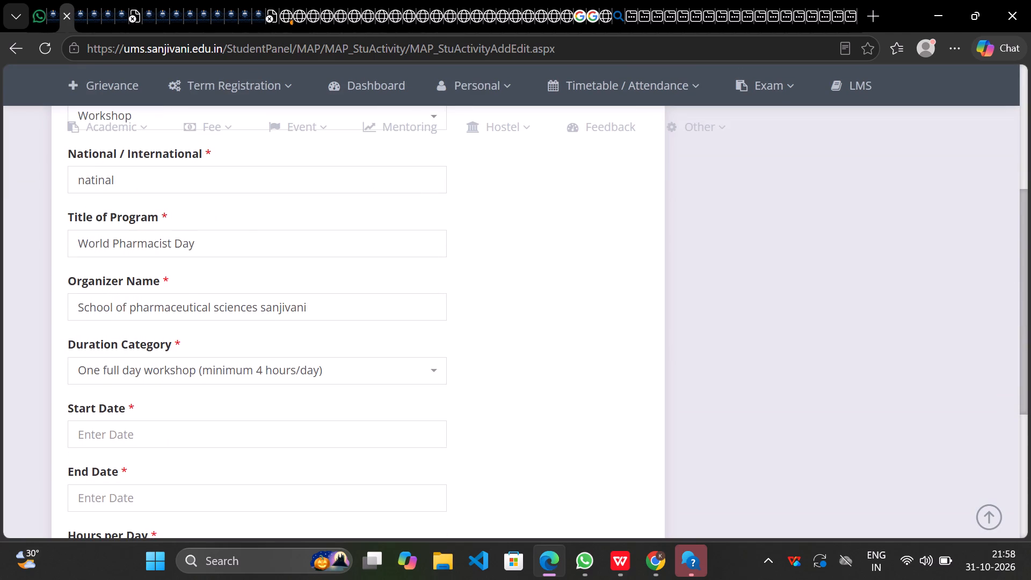
left_click(117, 441)
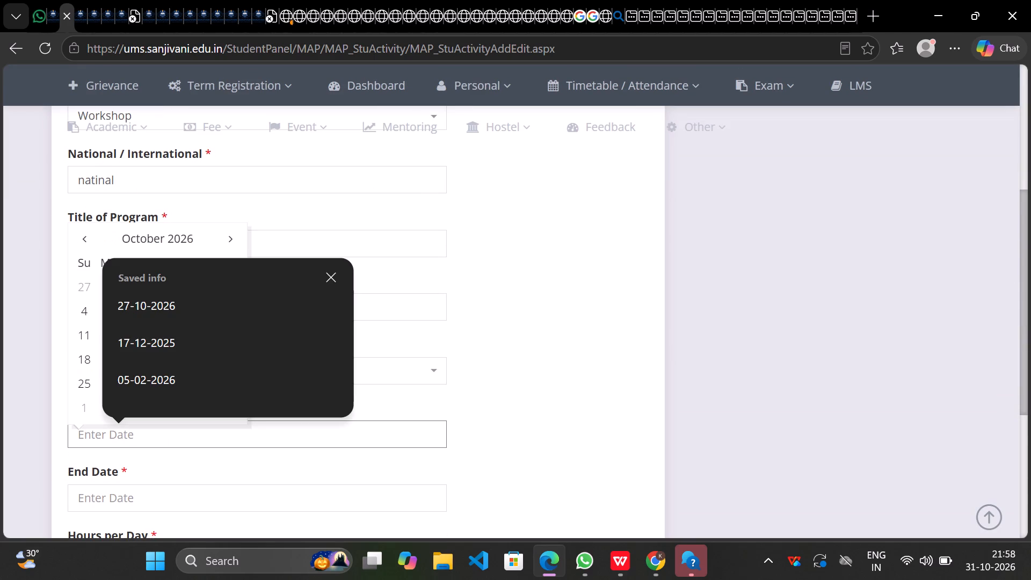
type("234")
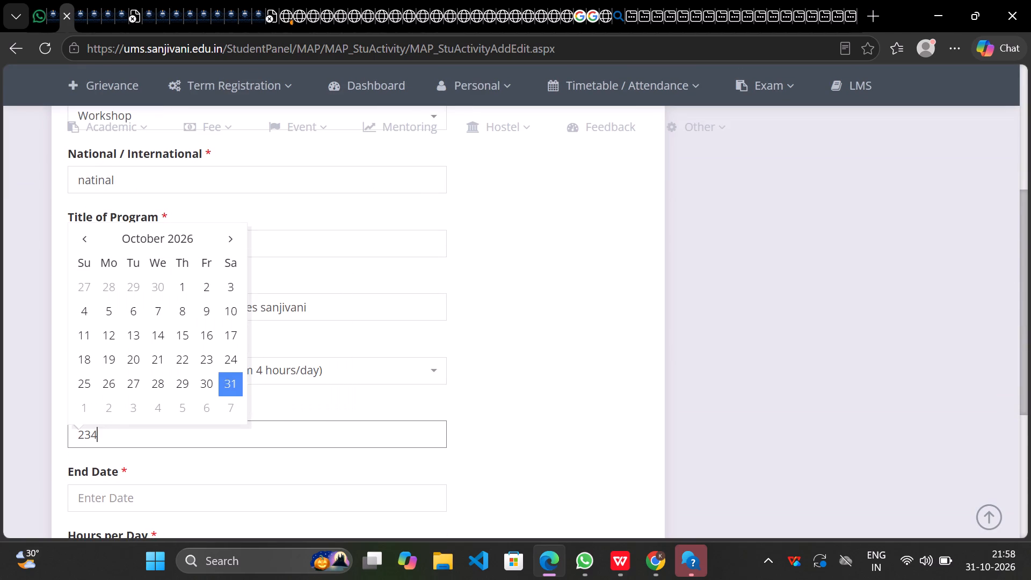
key("BackSpace")
key("slash")
type("09")
key("slash")
type("2025")
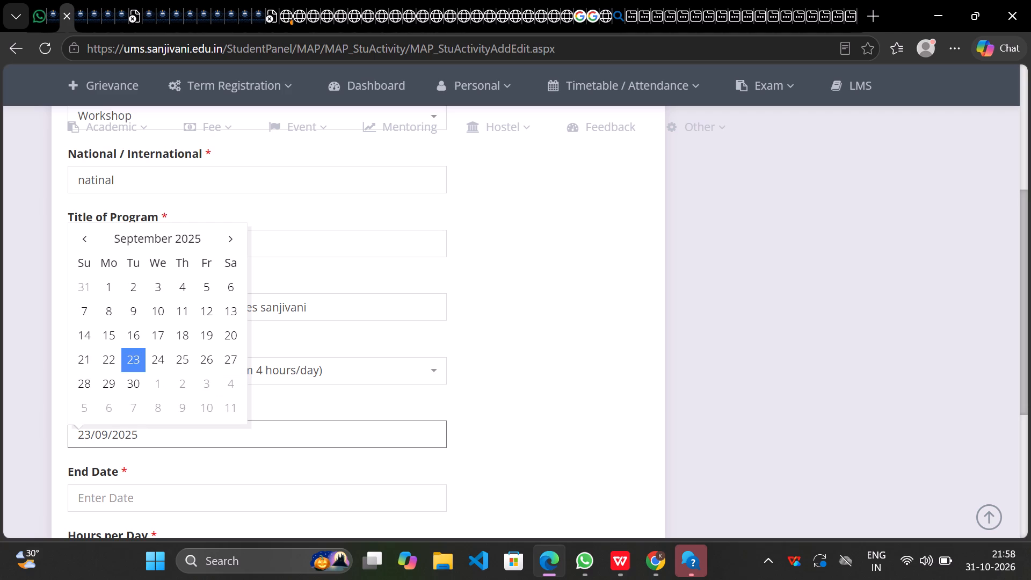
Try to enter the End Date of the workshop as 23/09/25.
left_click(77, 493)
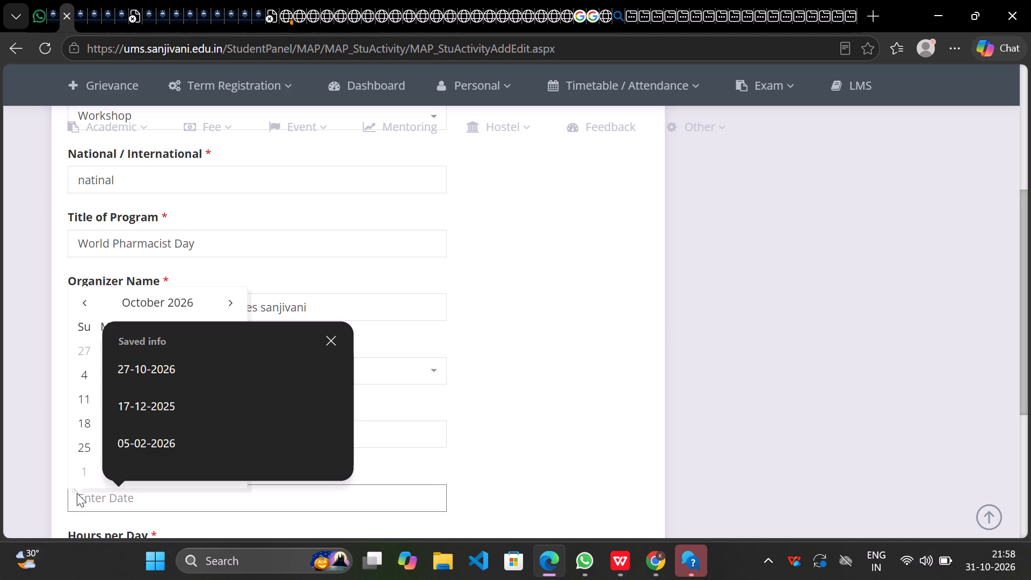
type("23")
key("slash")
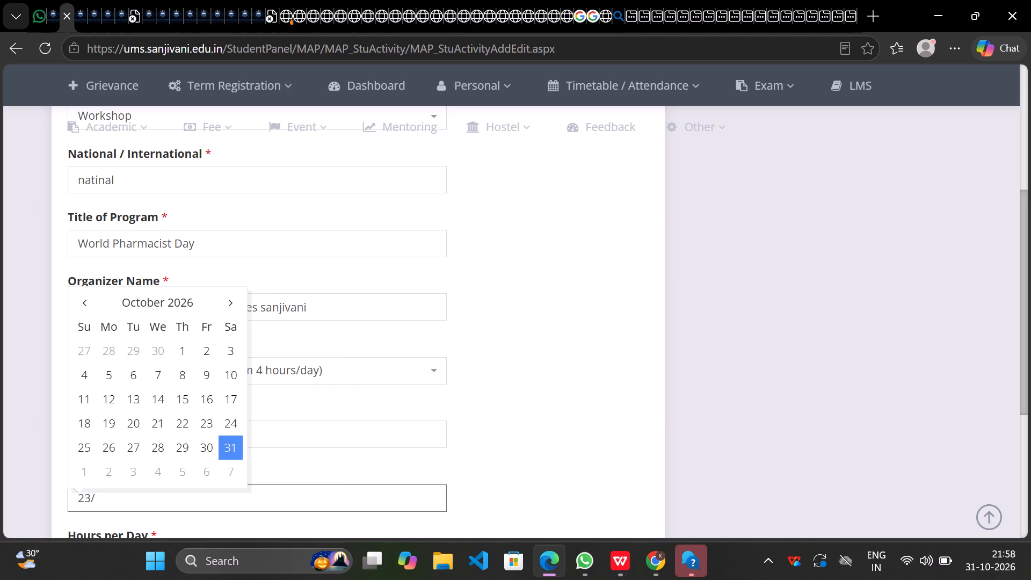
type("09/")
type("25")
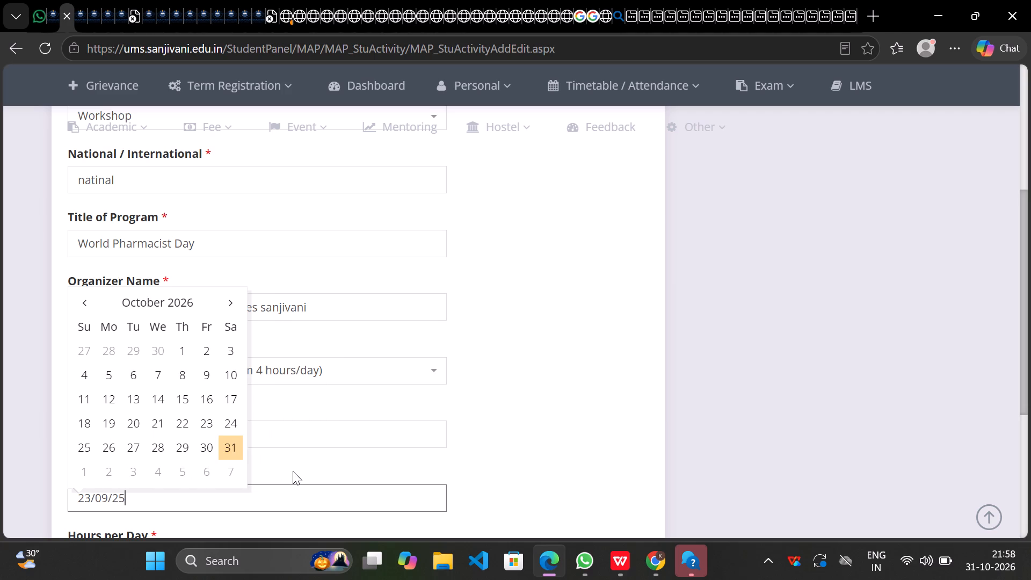
Set the Hours per Day of the workshop to 2.
scroll(293, 471, "down", 3)
left_click(180, 436)
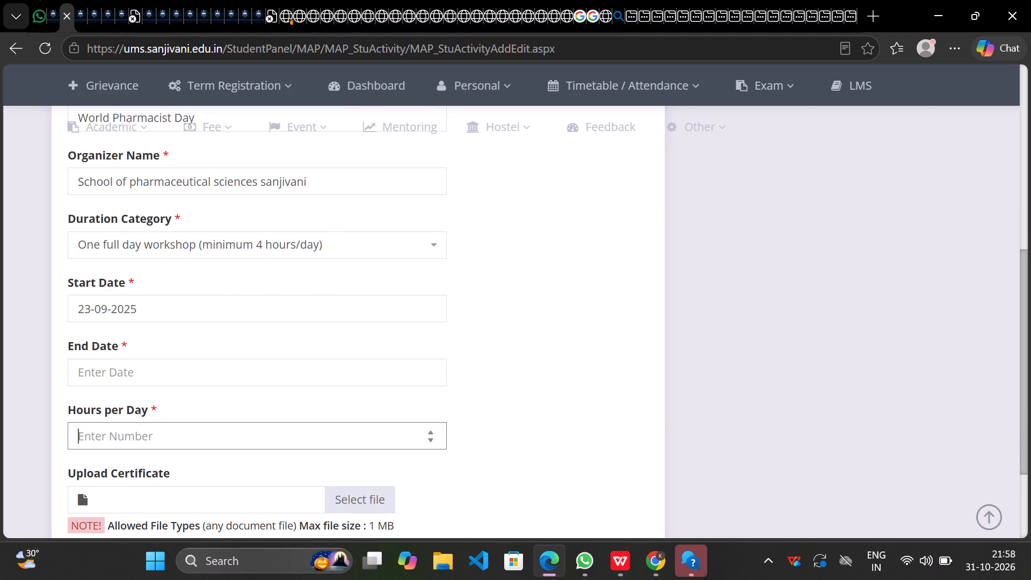
key("2")
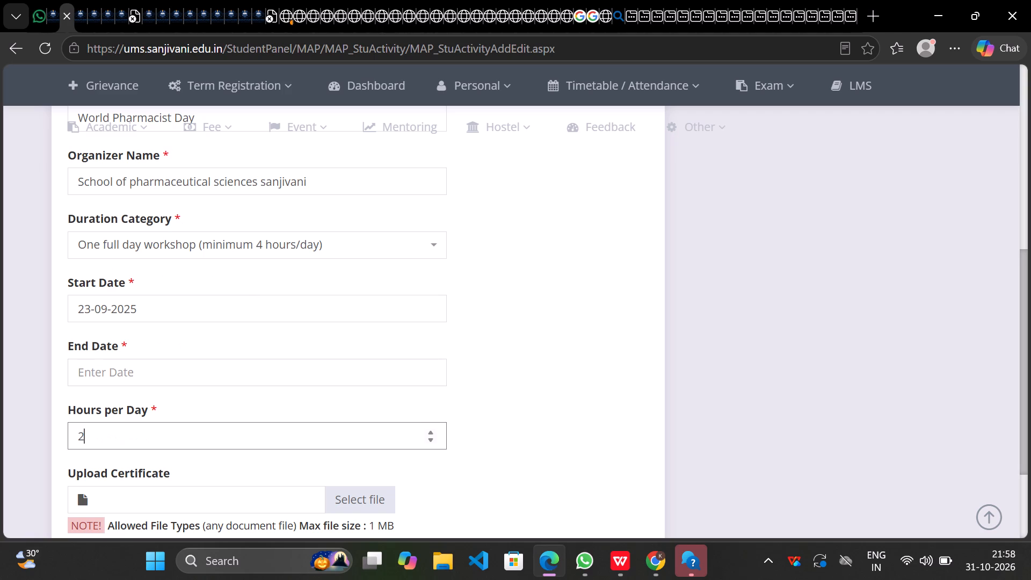
Start choosing a document file for the workshop's Upload Certificate field.
left_click(348, 502)
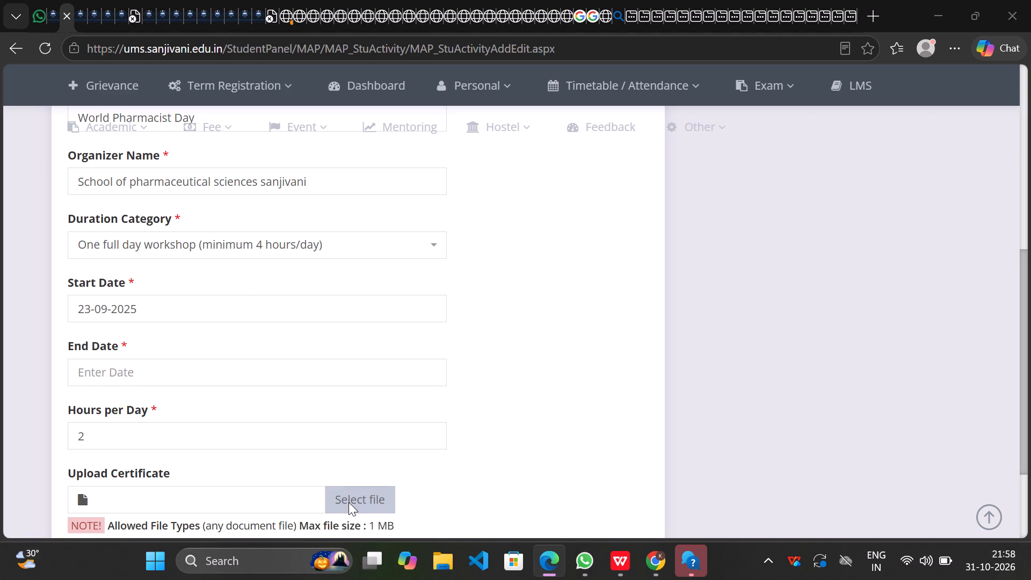
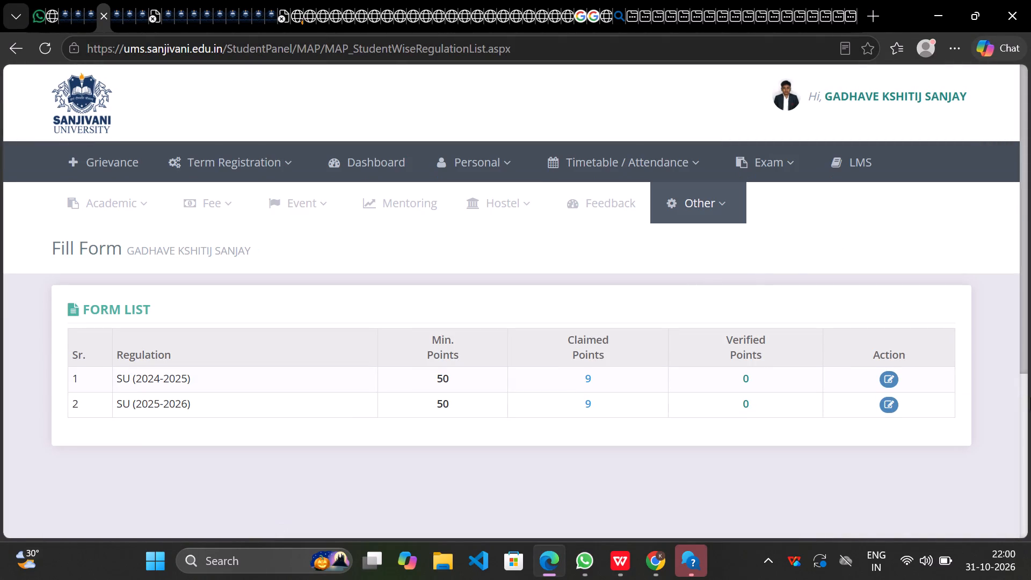
Open a blank form for adding a new activity under the SU (2024-2025) regulation.
left_click(883, 373)
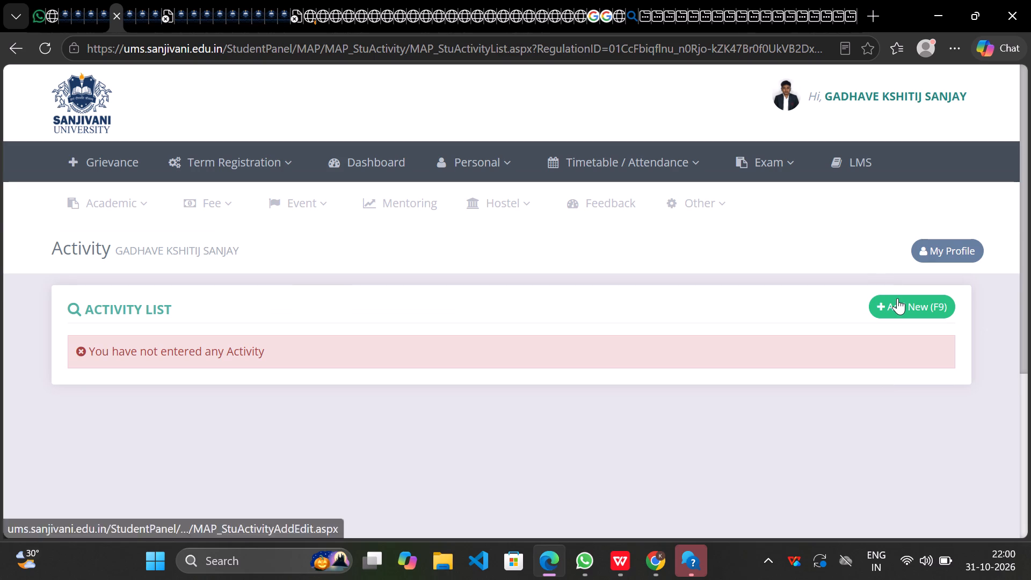
left_click(897, 298)
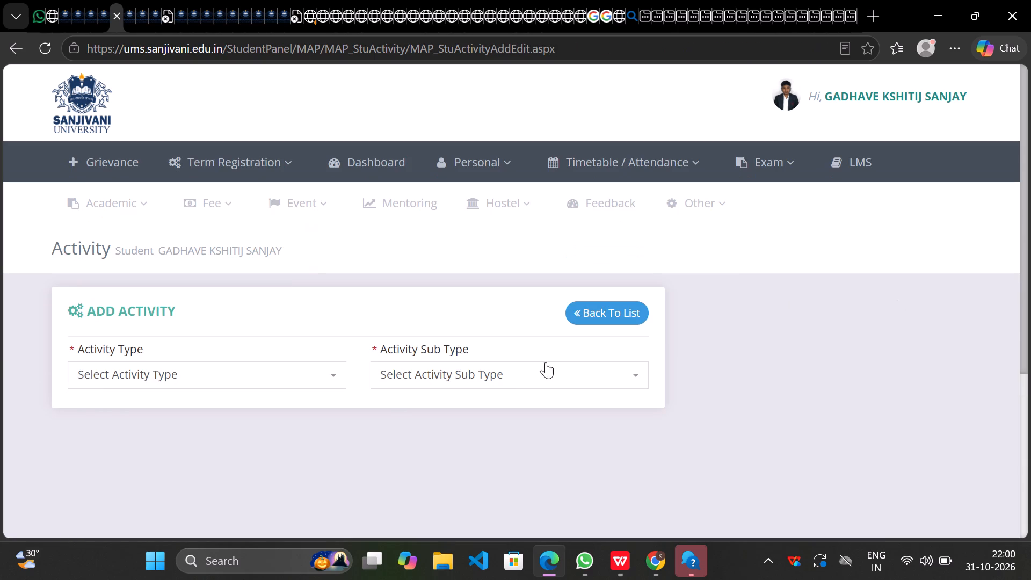
Set the new activity's type to Technical (SU (2025-2026)) and its sub type to Workshop / FDP / STTP.
left_click(122, 377)
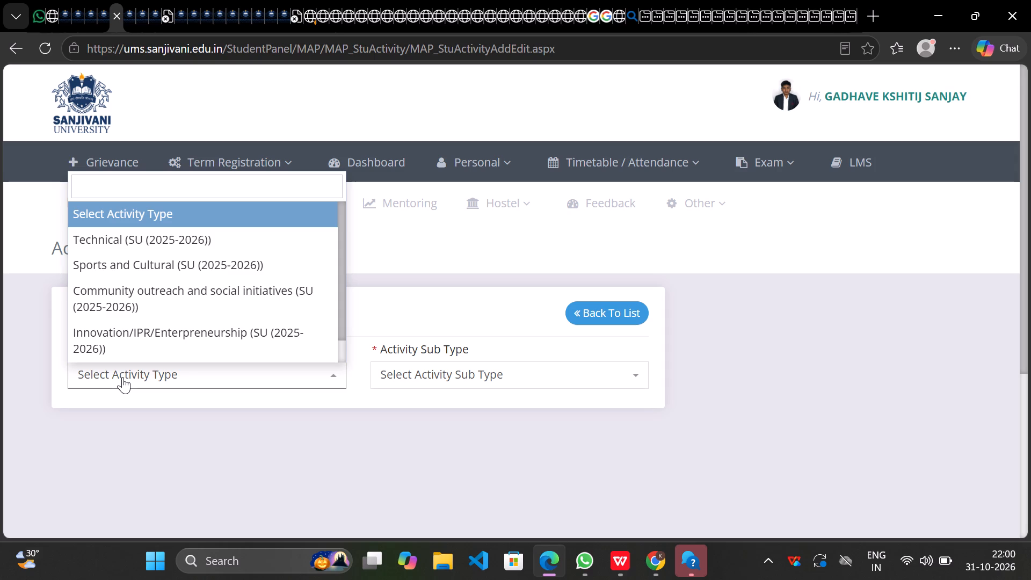
left_click(178, 249)
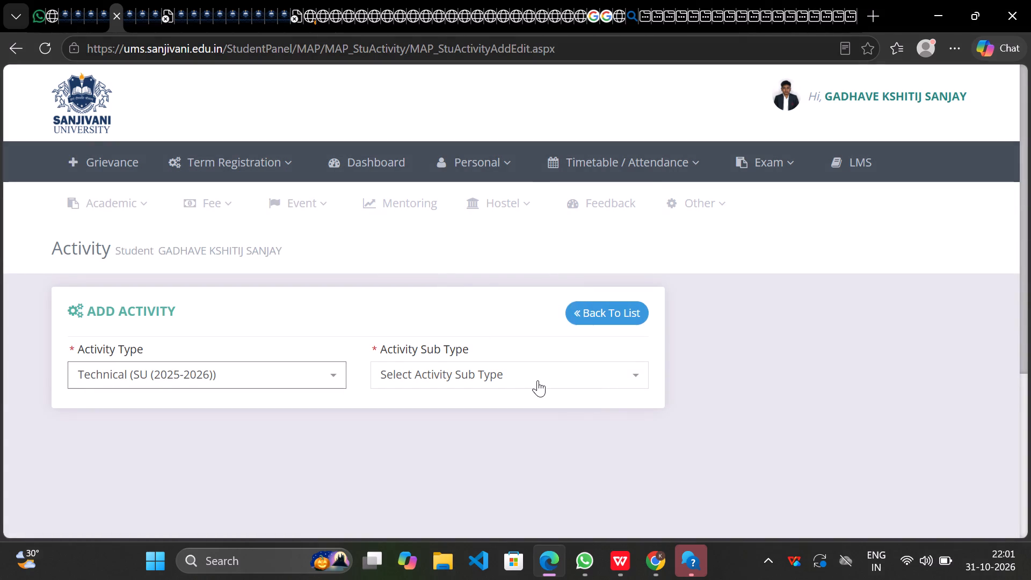
left_click(538, 380)
scroll(453, 343, "down", 1)
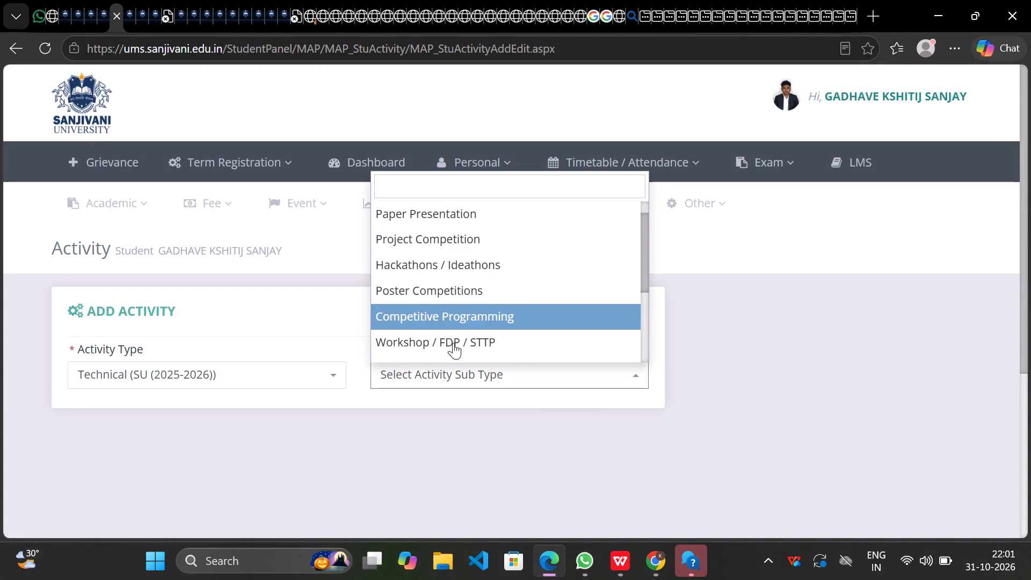
scroll(453, 343, "down", 1)
left_click(452, 332)
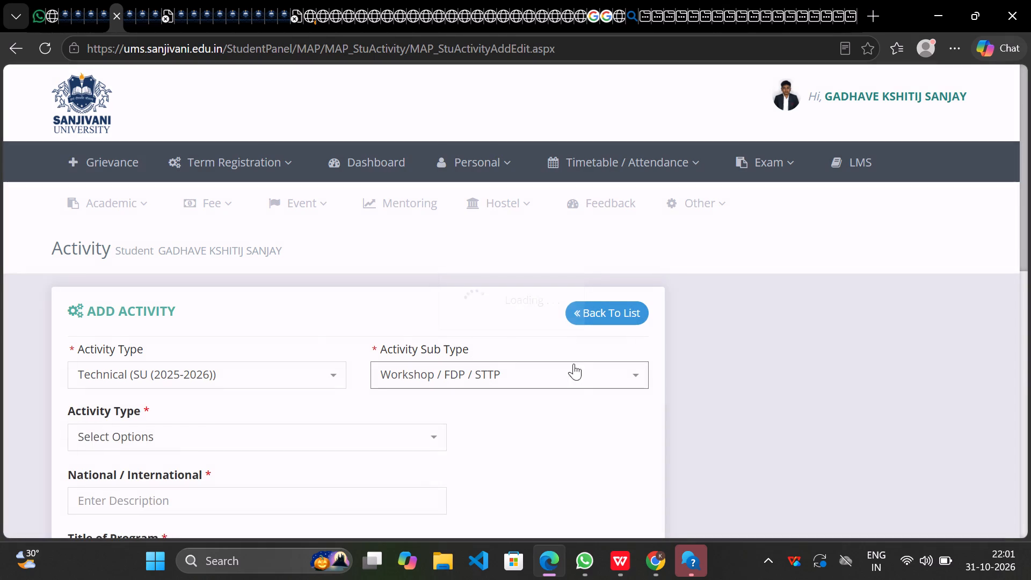
Choose Workshop as the specific Activity Type within the Workshop / FDP / STTP details.
left_click(127, 437)
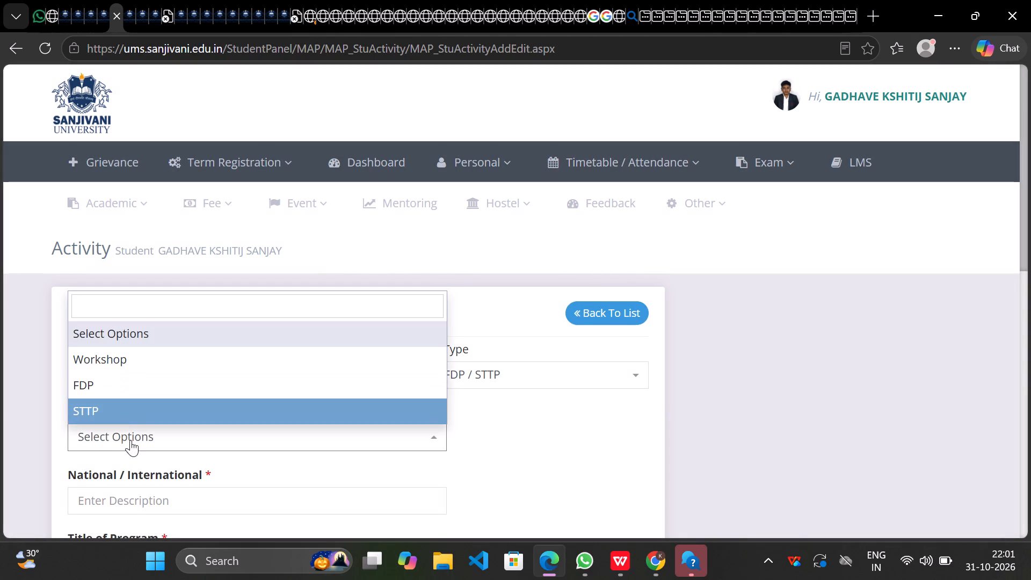
left_click(130, 440)
left_click(130, 440)
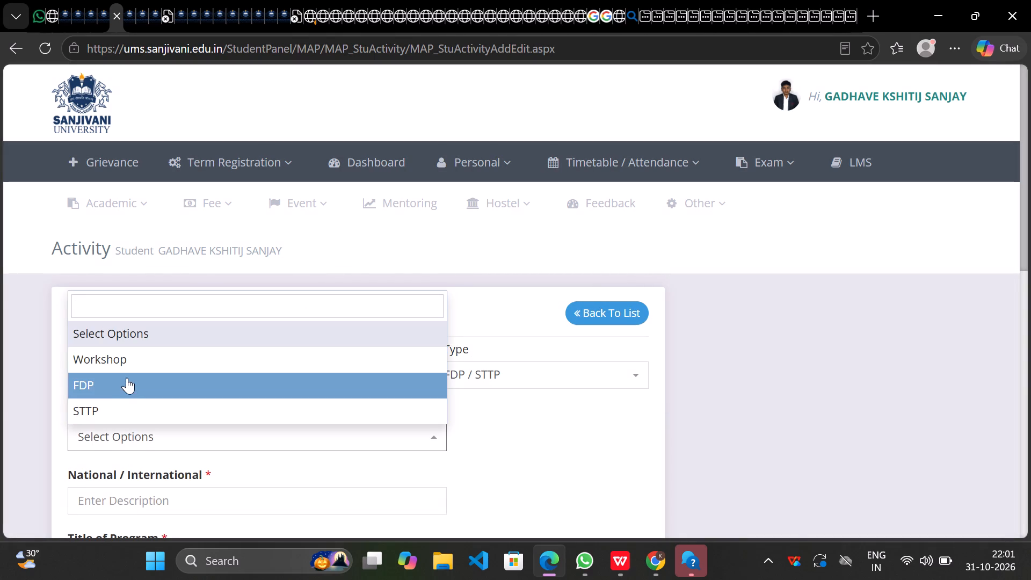
left_click(127, 366)
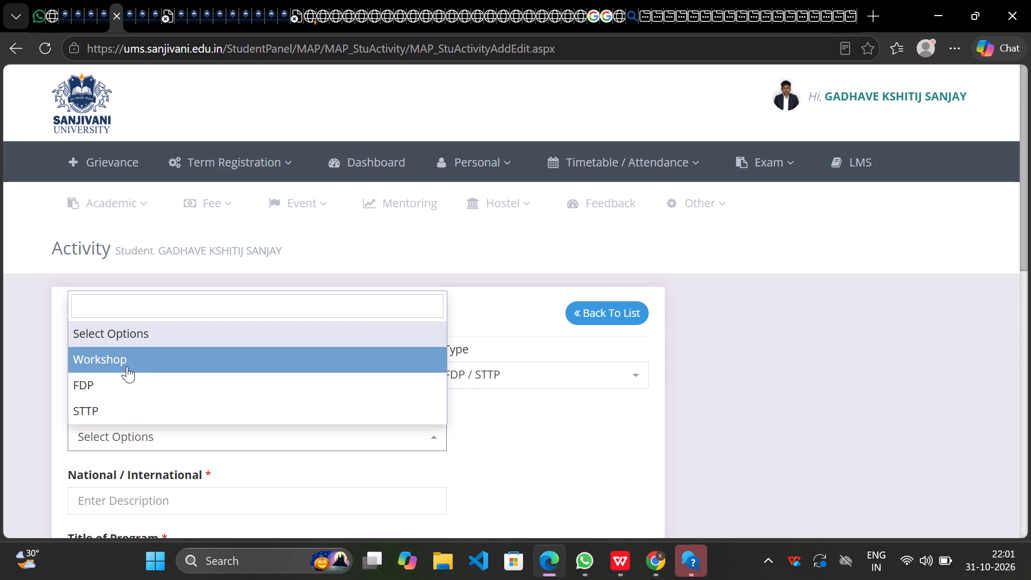
Fill the National / International field with the saved entry "natinal".
scroll(179, 449, "down", 1)
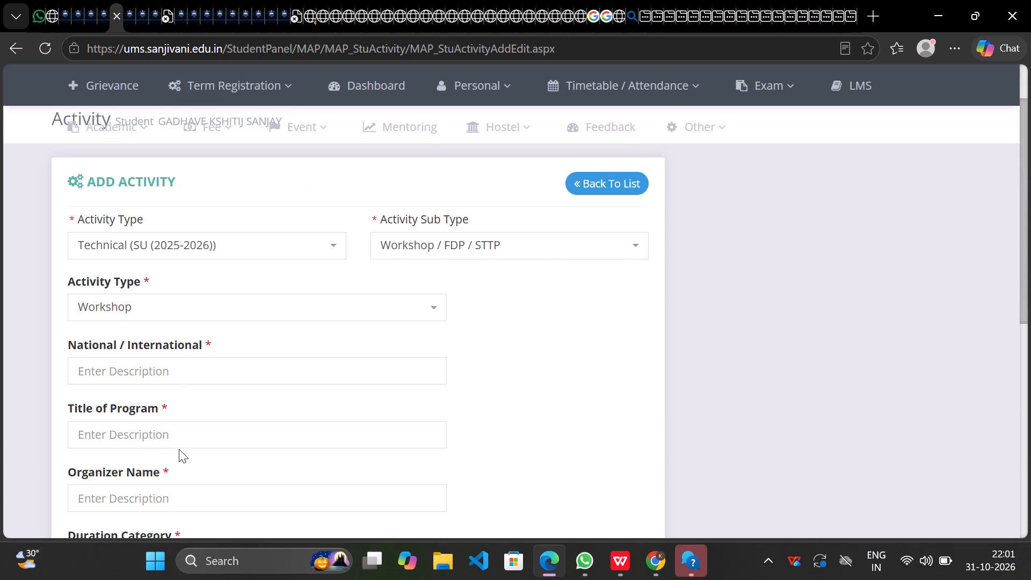
left_click(114, 378)
left_click(144, 315)
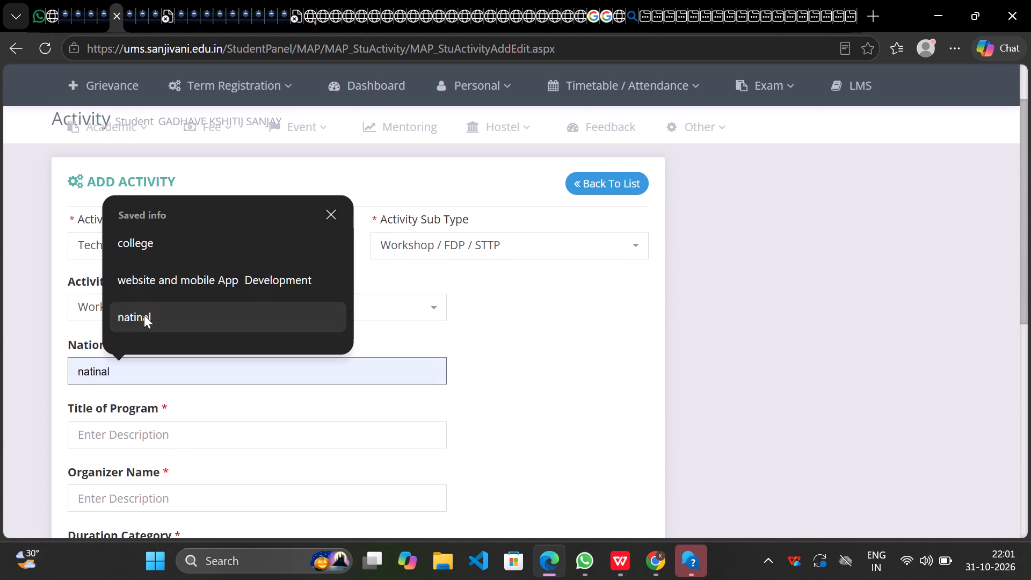
Enter "World Pharmacist Day" as the Title of Program and "School of pharmaceutical sciences sanjivani" as the Organizer Name.
left_click(119, 436)
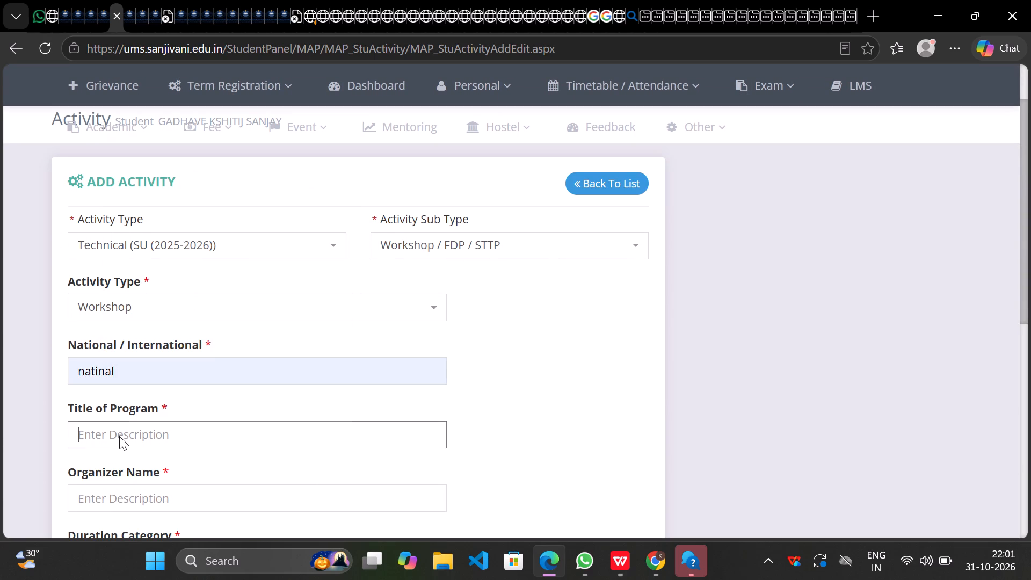
left_click(187, 382)
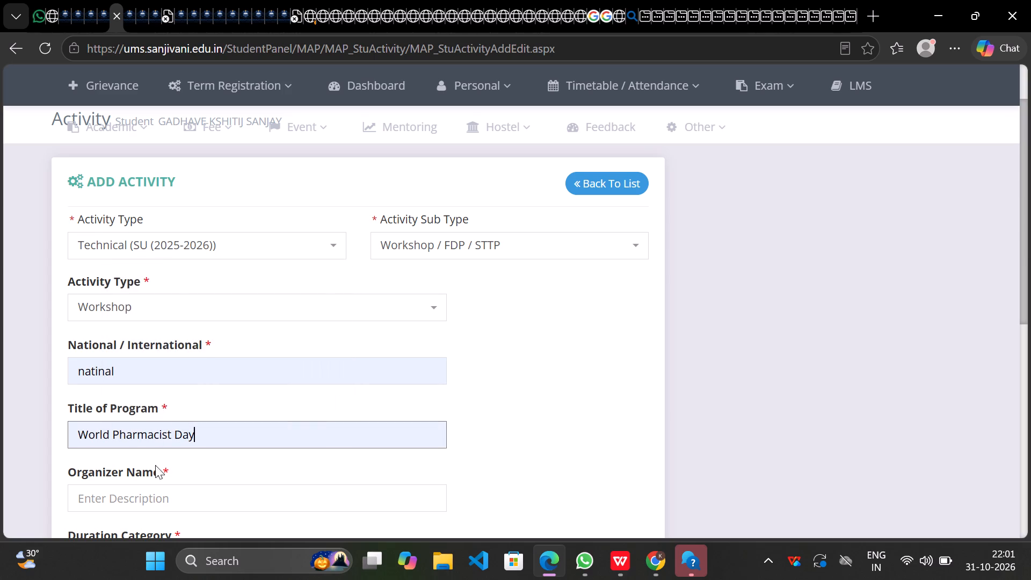
left_click(131, 506)
left_click(173, 453)
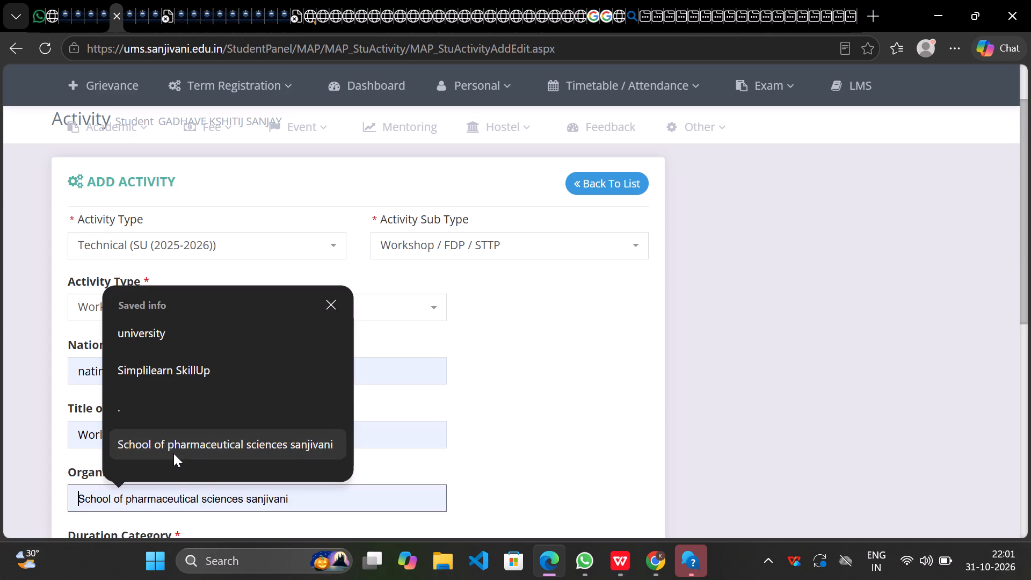
Set the Duration Category to "One full day workshop (minimum 4 hours/day)".
scroll(173, 453, "down", 2)
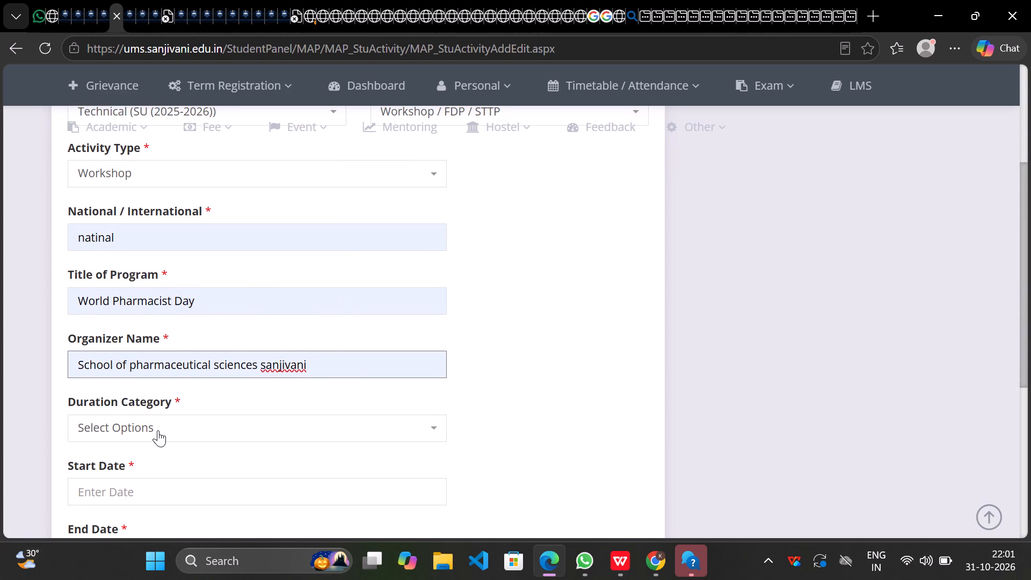
left_click(158, 430)
left_click(224, 288)
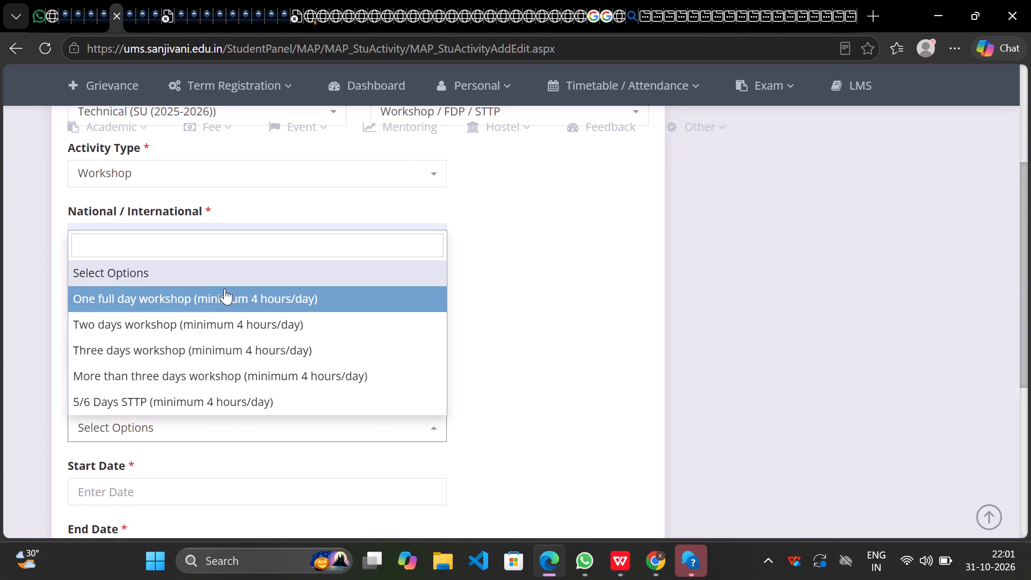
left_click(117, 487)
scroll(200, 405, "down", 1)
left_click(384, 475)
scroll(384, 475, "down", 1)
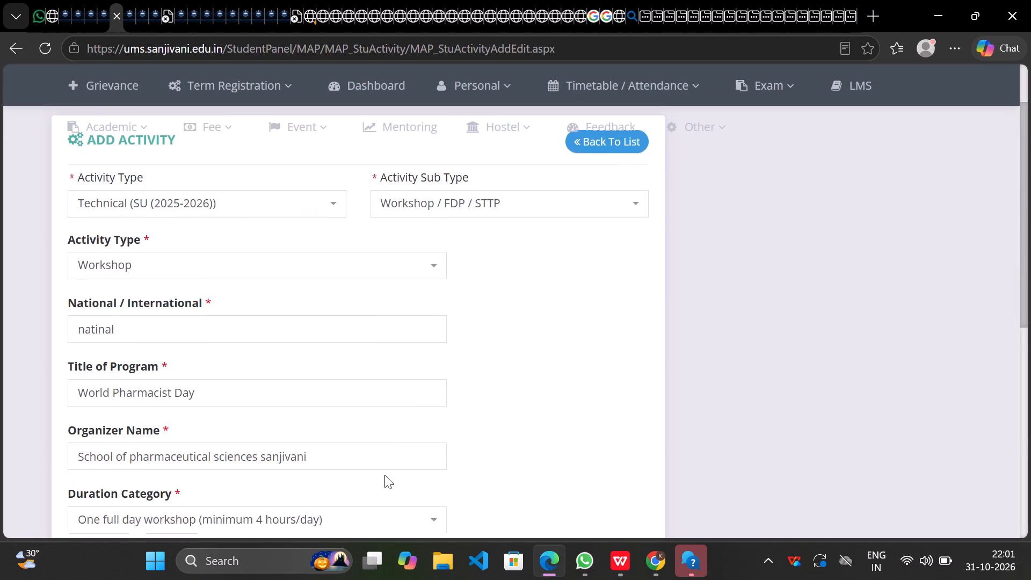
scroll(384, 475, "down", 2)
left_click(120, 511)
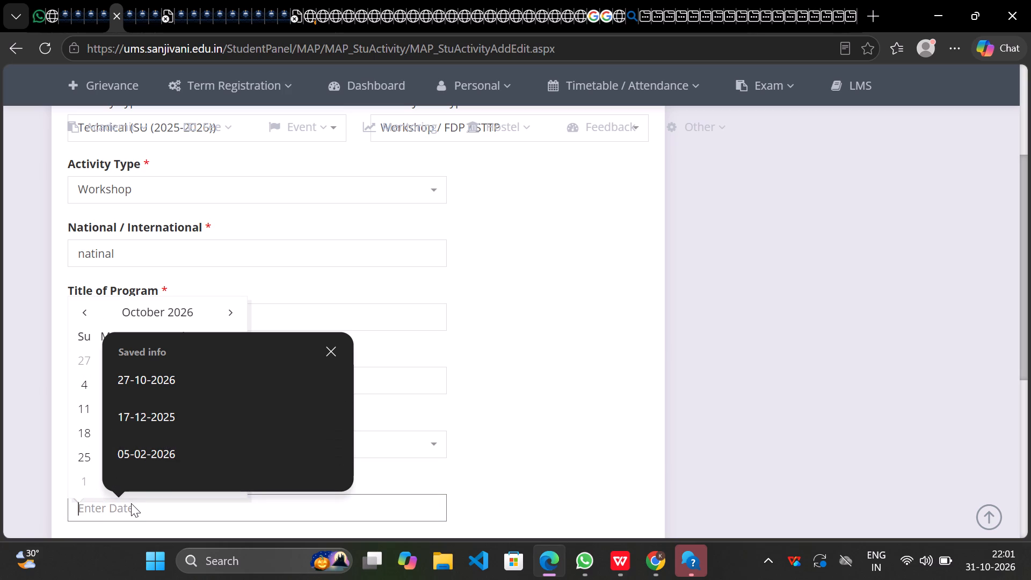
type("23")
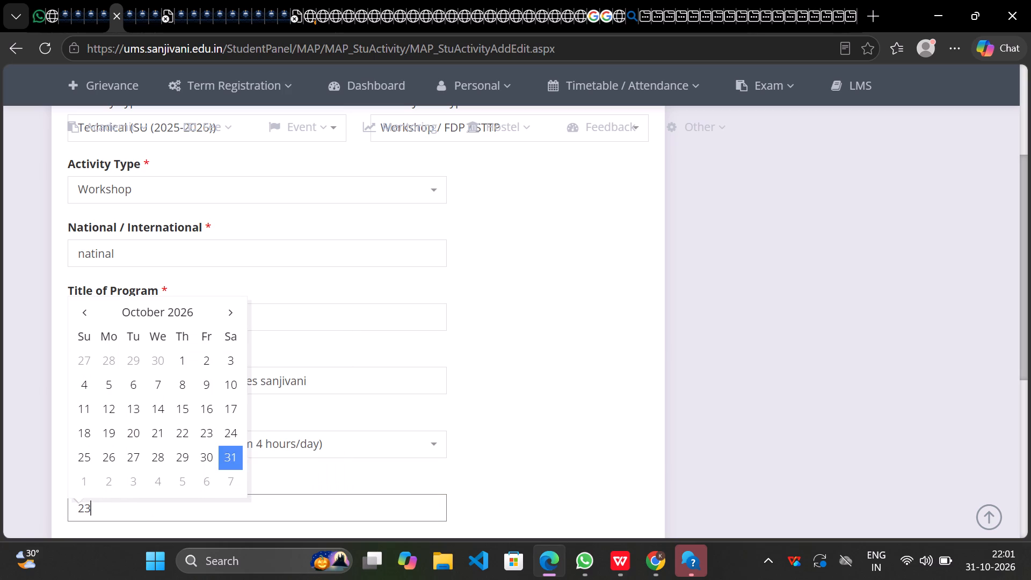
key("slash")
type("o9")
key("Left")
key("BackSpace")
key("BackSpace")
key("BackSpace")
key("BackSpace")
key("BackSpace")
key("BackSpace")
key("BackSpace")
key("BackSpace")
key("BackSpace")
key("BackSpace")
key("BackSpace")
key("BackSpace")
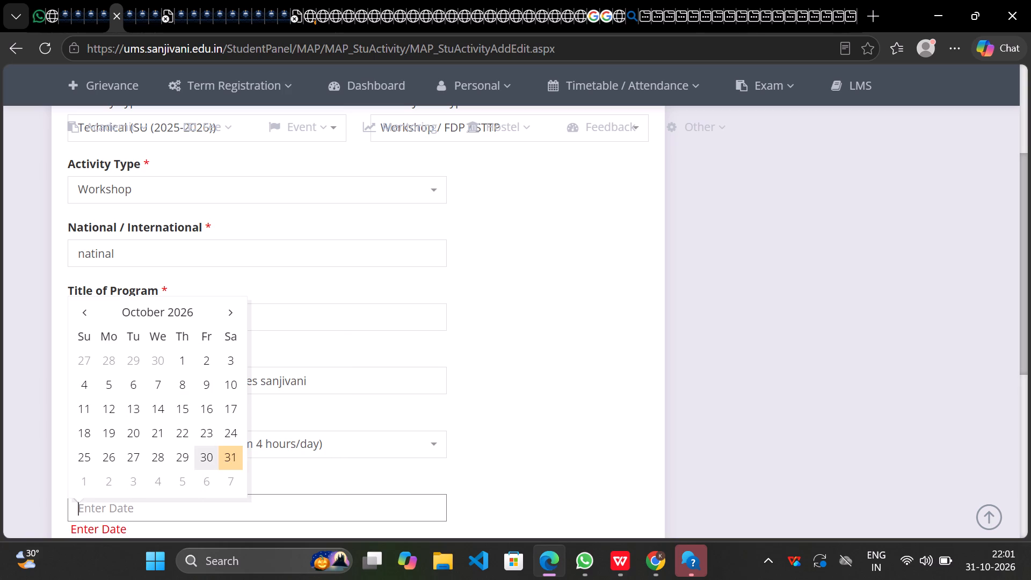
Enter 23/09/2025 as the Start Date of the workshop.
type("23")
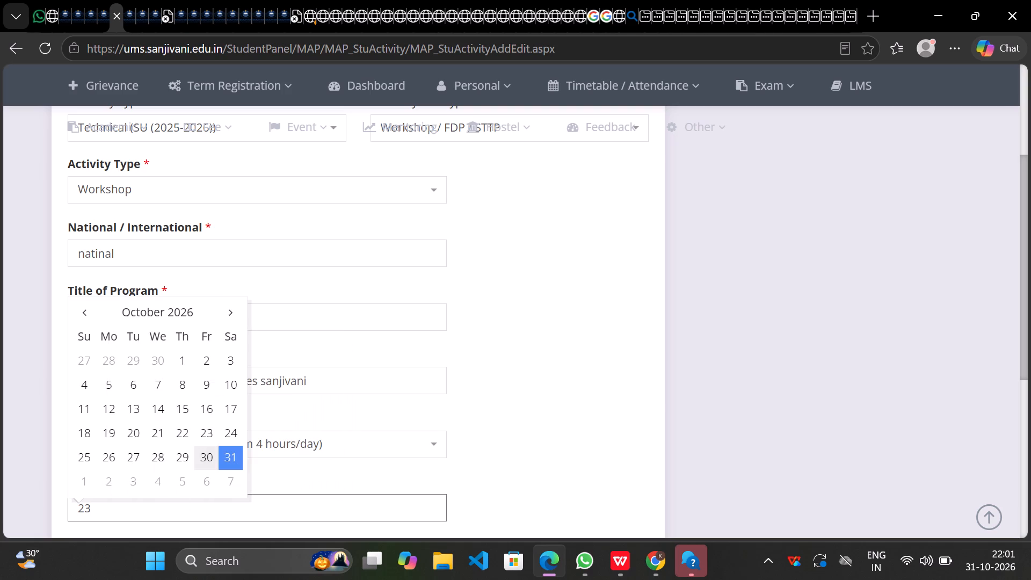
type("/09")
key("slash")
type("2025")
Enter 23/09/2025 as the End Date of the workshop.
scroll(131, 503, "down", 2)
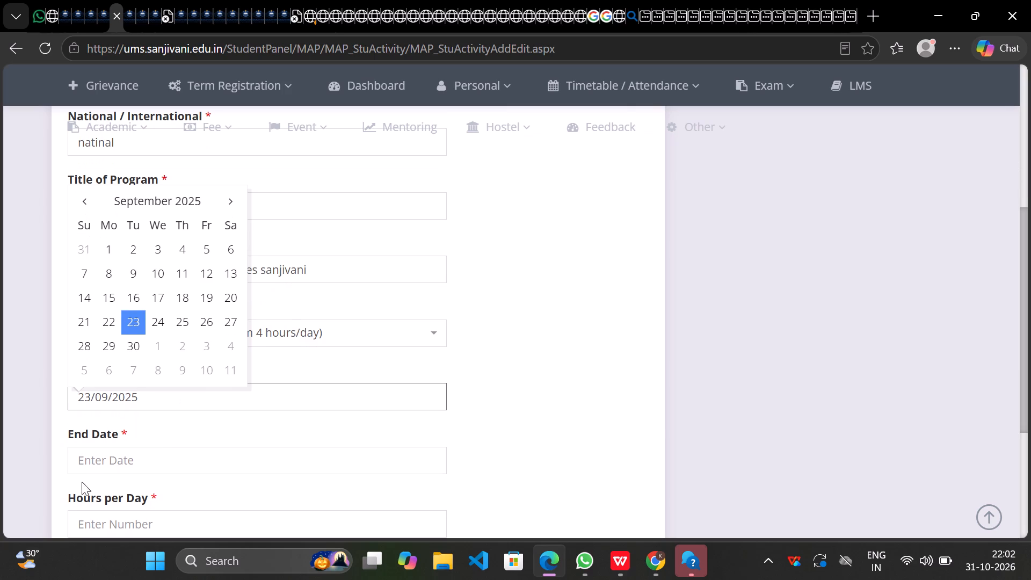
left_click(69, 461)
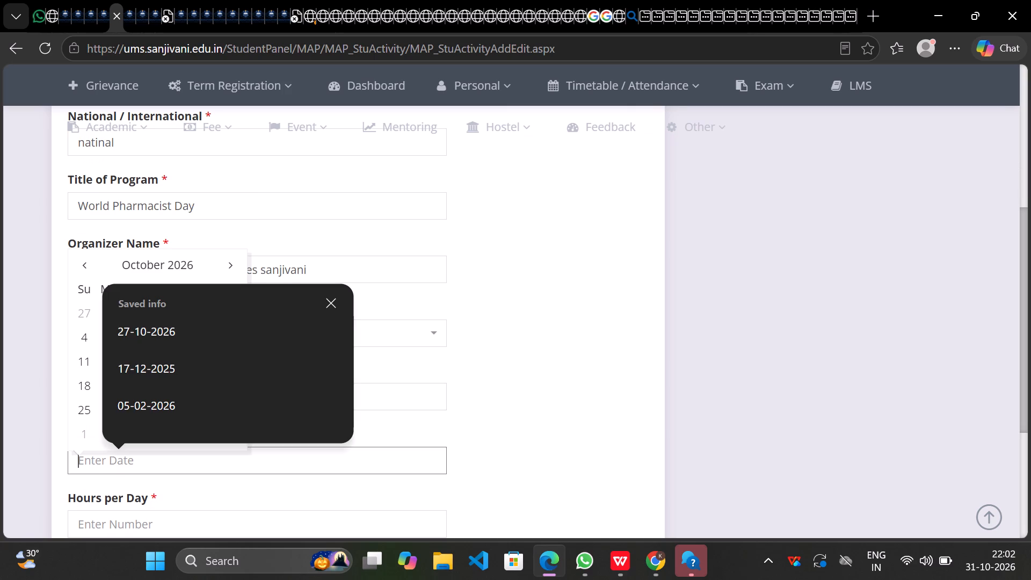
type("23")
type("/09.")
key("BackSpace")
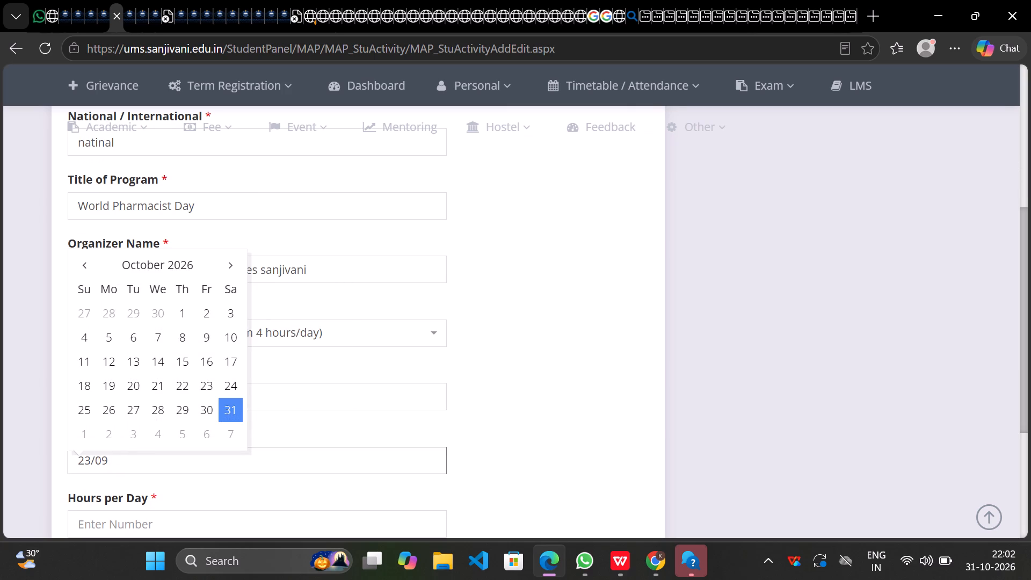
key("slash")
key("2")
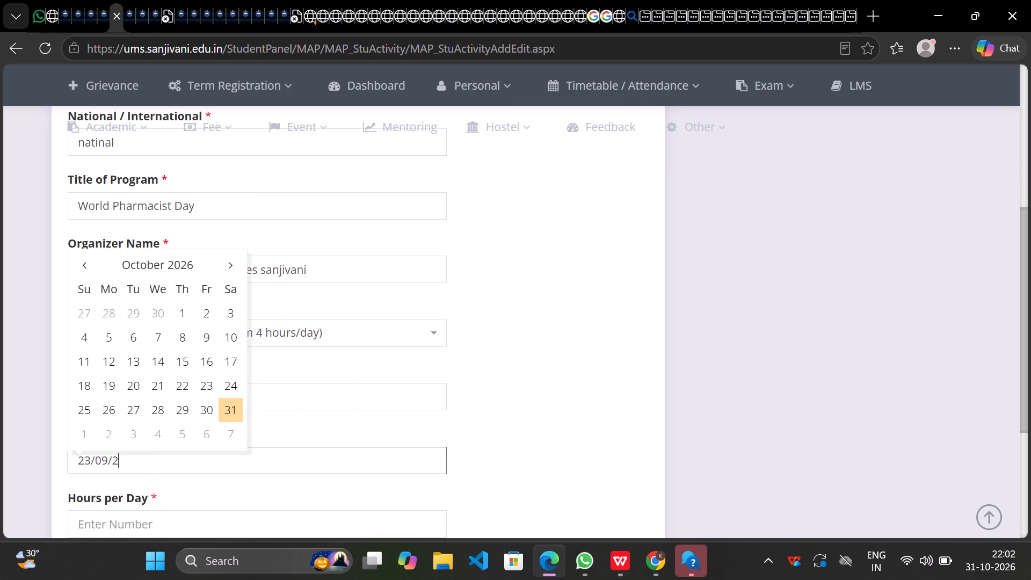
type("025")
Set the Hours per Day of the workshop to 2.
scroll(69, 461, "down", 1)
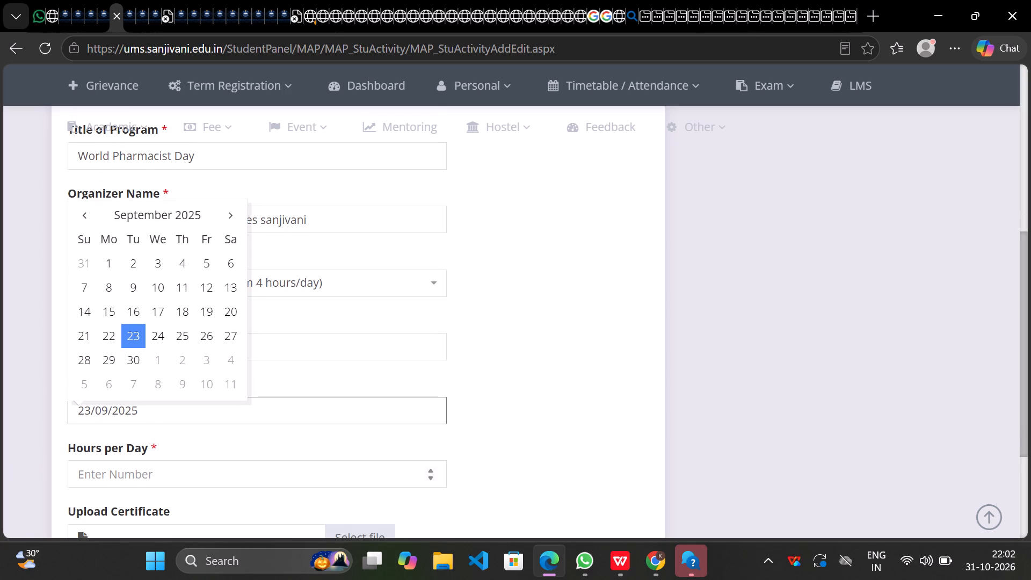
left_click(110, 468)
key("2")
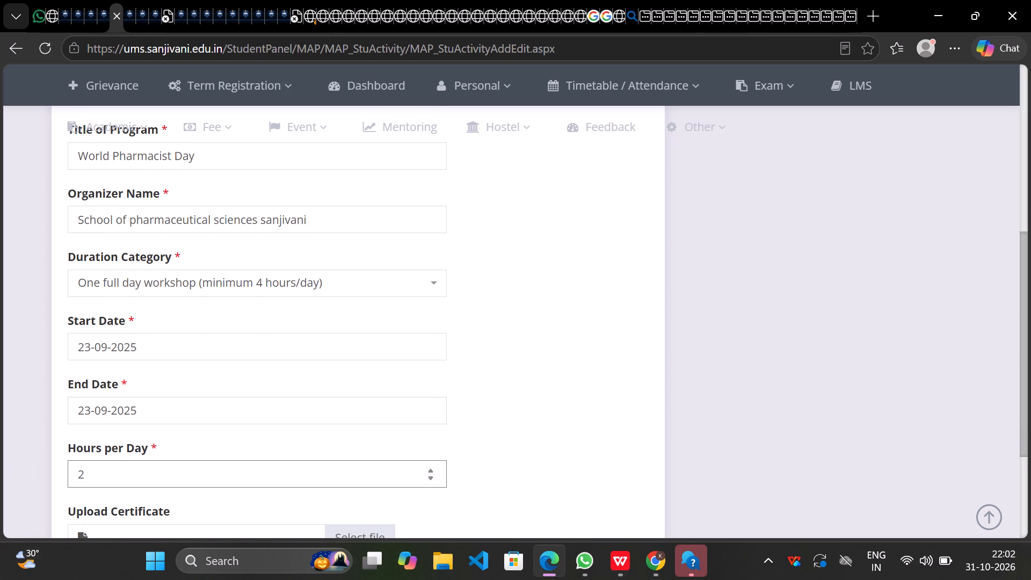
Attach the file "Scan document20261031_215225" from Downloads as the workshop certificate.
scroll(193, 499, "down", 2)
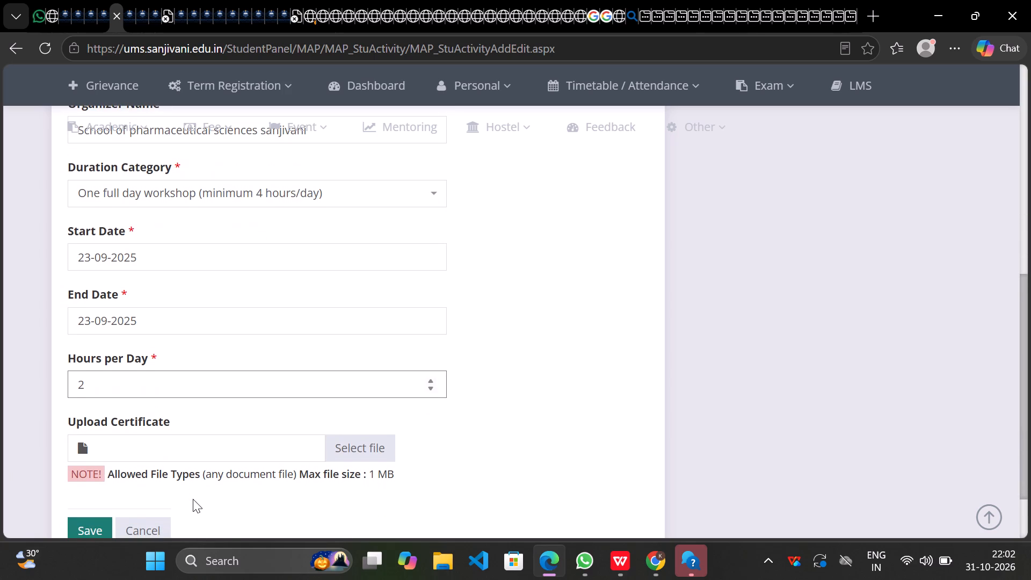
left_click(343, 441)
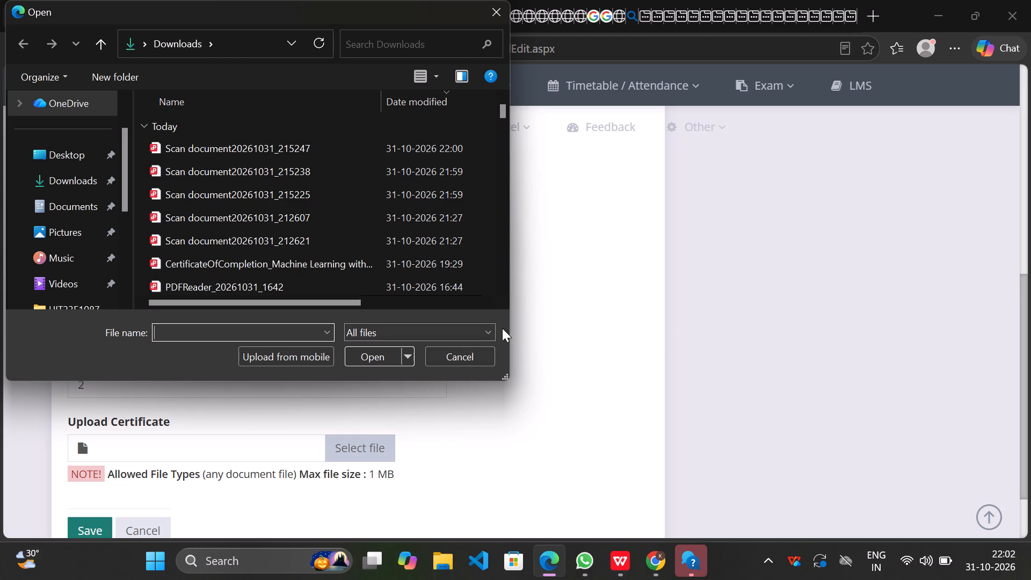
left_click(333, 199)
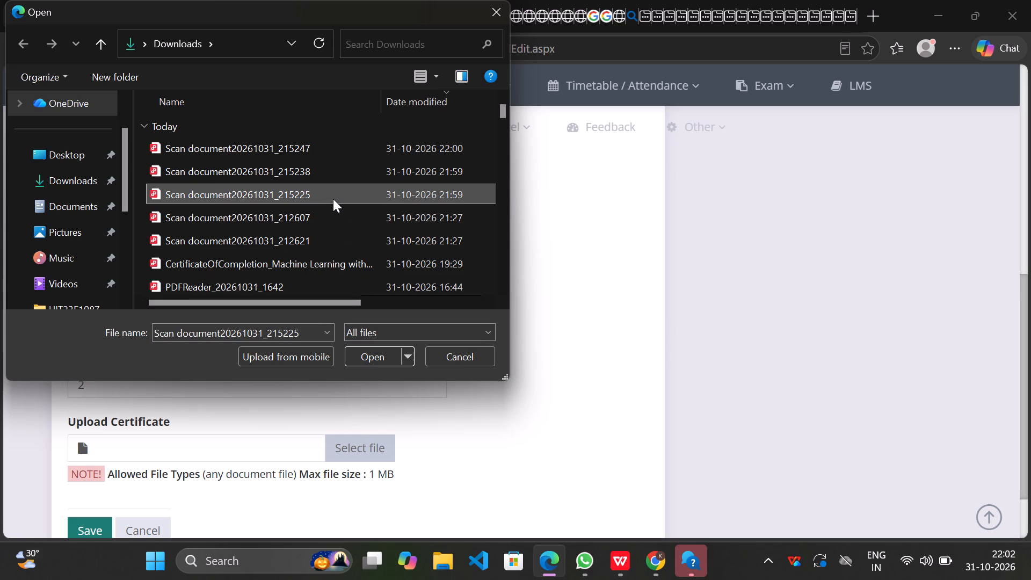
double_click(339, 197)
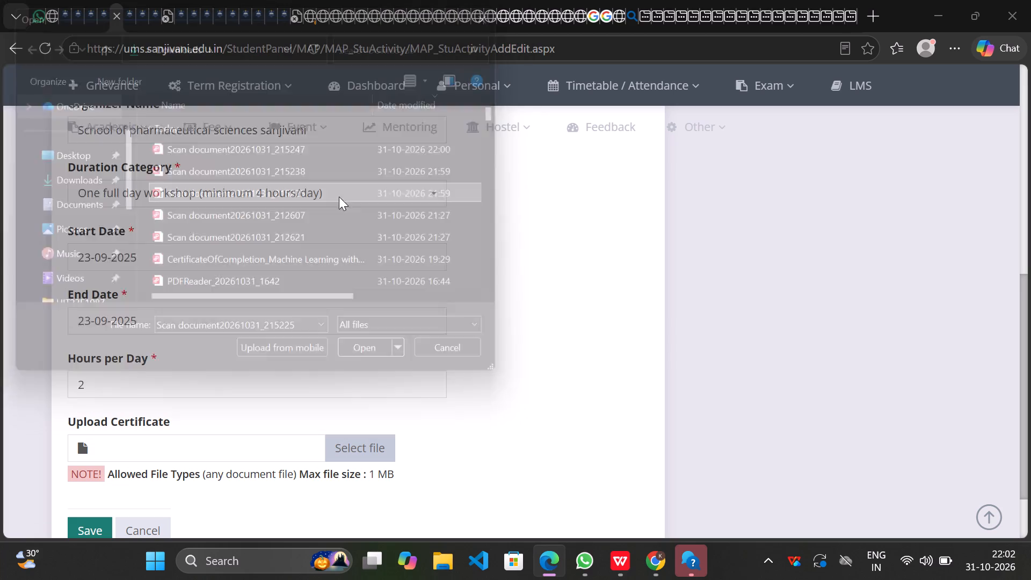
Save the completed World Pharmacist Day workshop activity.
scroll(218, 388, "down", 1)
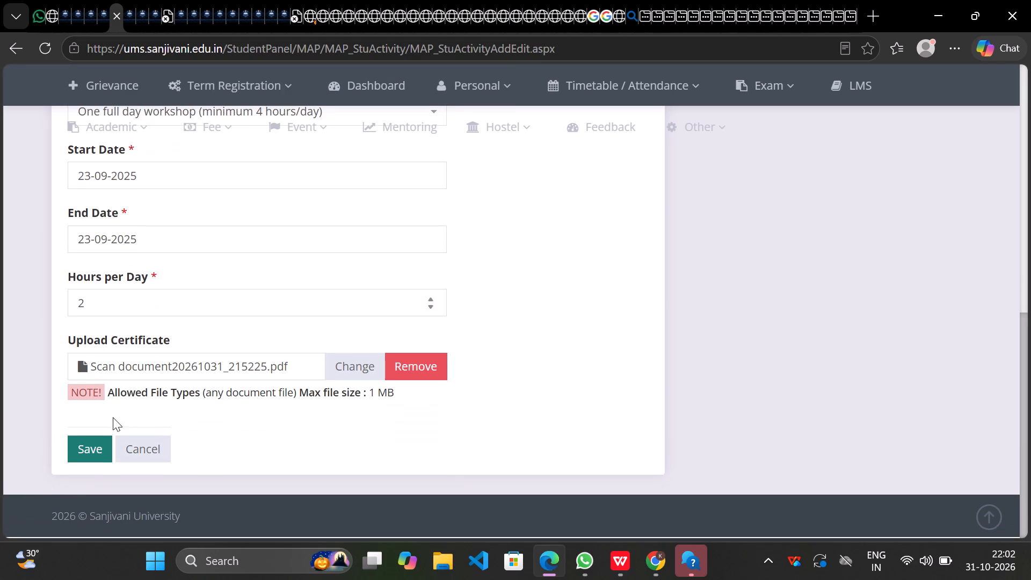
left_click(74, 453)
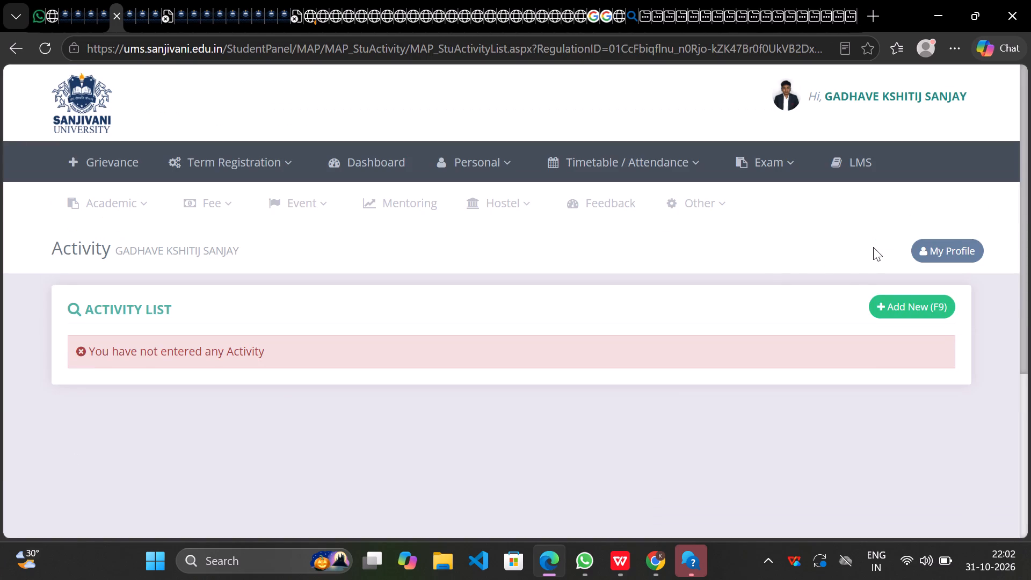
Start a new activity of type Technical (SU (2025-2026)), sub type Workshop / FDP / STTP, with Workshop as its specific activity type.
left_click(901, 299)
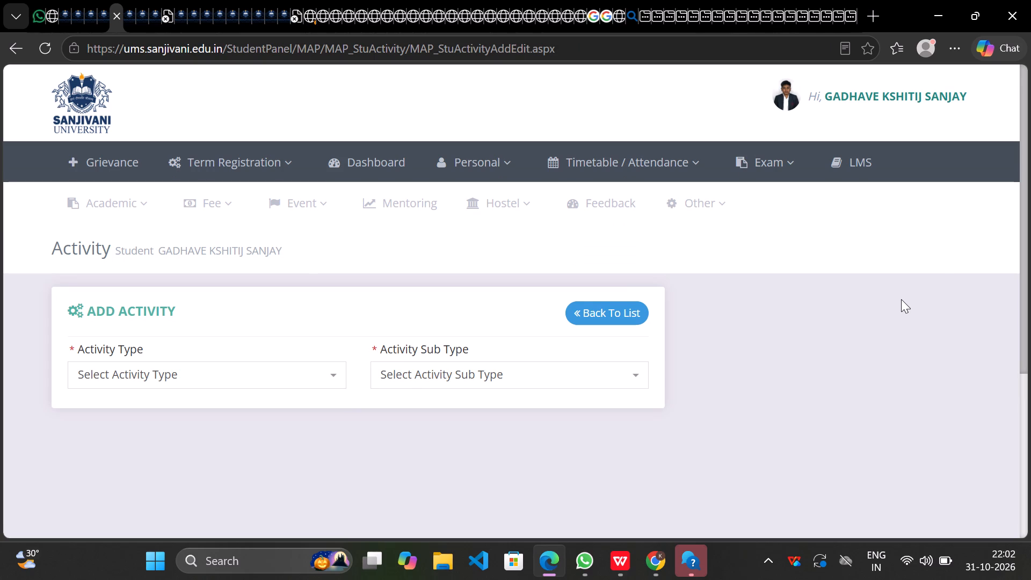
left_click(233, 365)
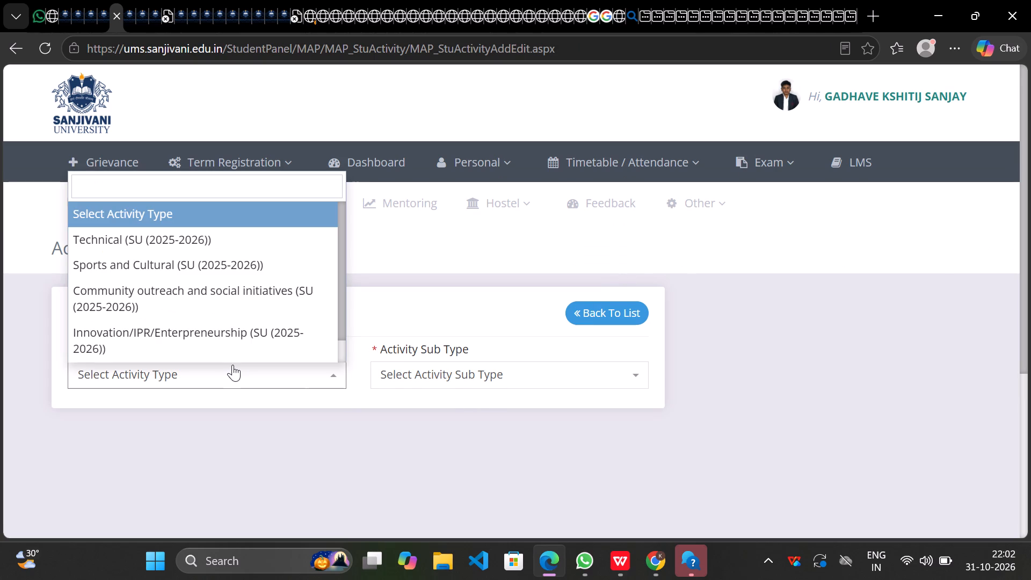
left_click(245, 239)
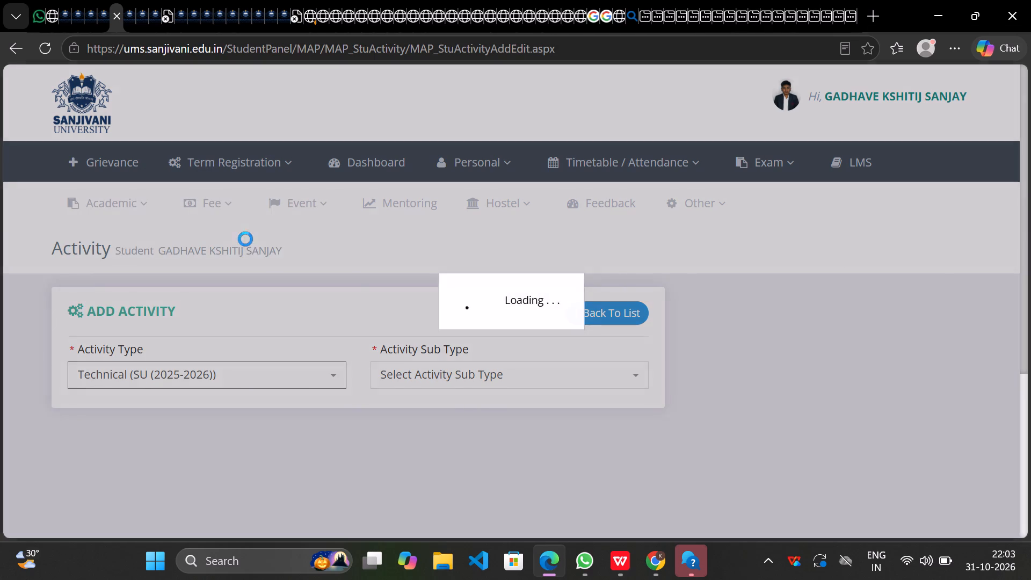
left_click(408, 376)
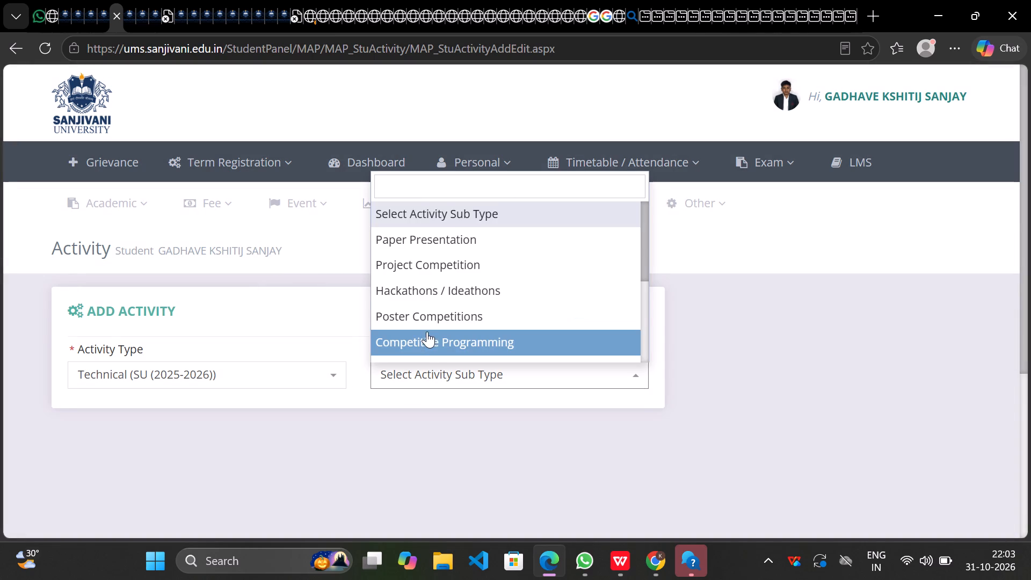
scroll(427, 331, "down", 1)
left_click(440, 290)
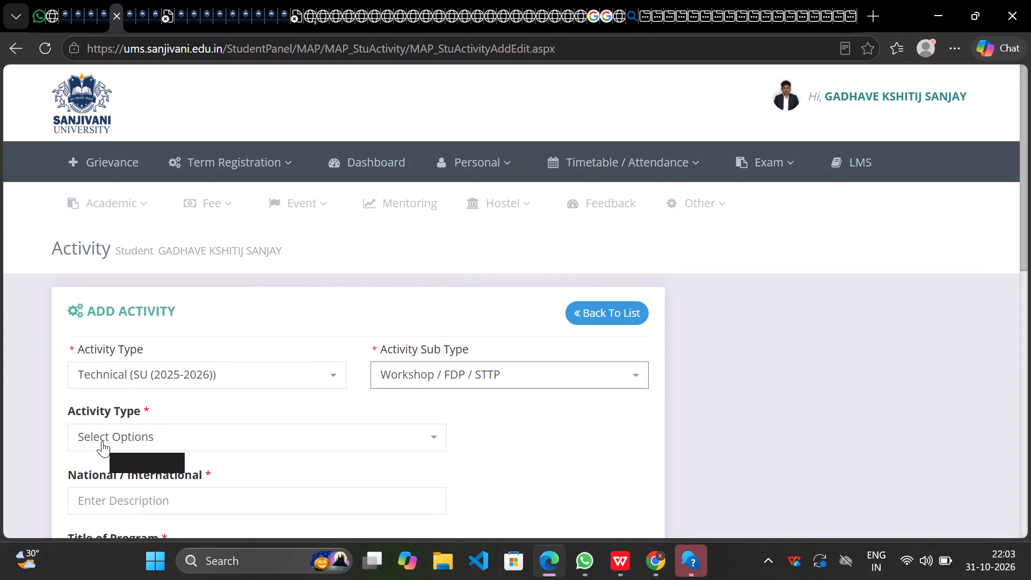
left_click(102, 441)
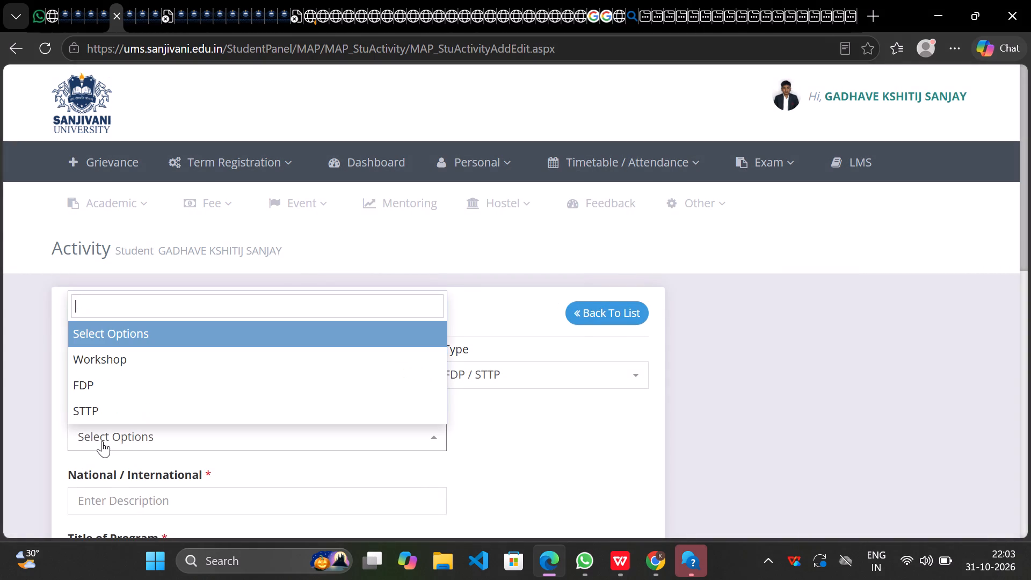
left_click(133, 363)
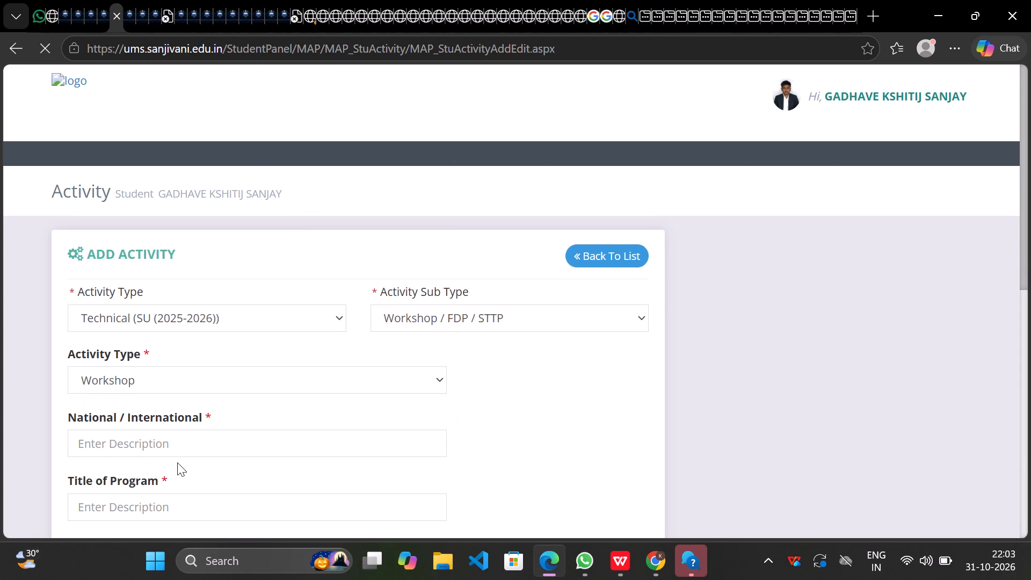
Fill the National / International field with the saved entry "natinal".
left_click(113, 510)
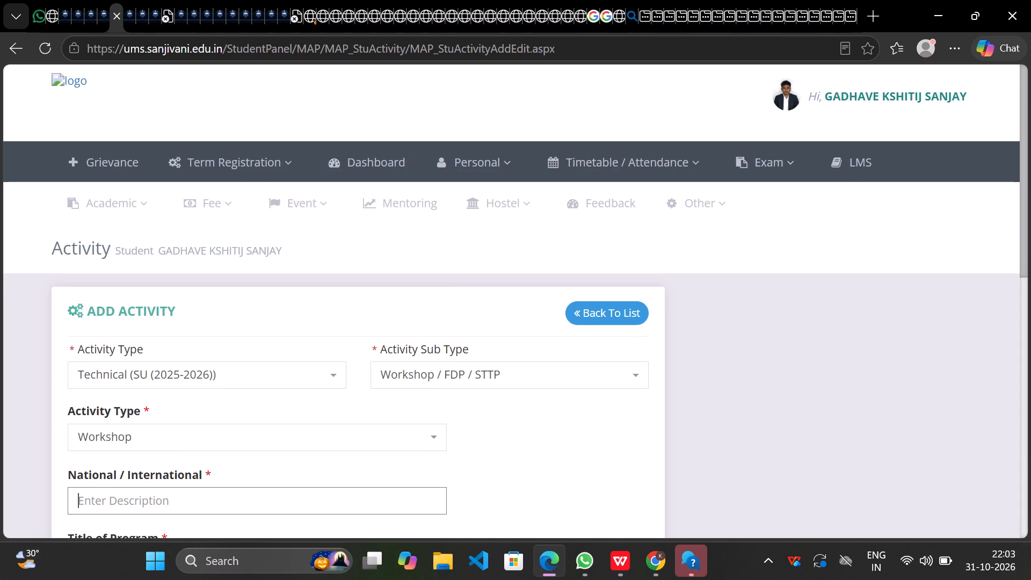
left_click(156, 410)
Enter "National science Day" as the Title of Program.
scroll(156, 410, "down", 1)
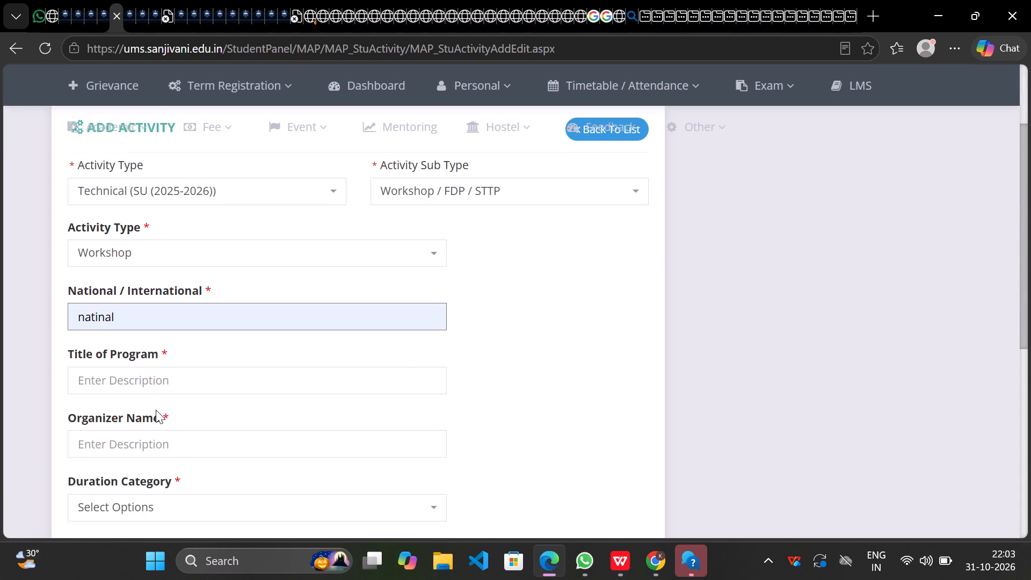
scroll(156, 410, "down", 1)
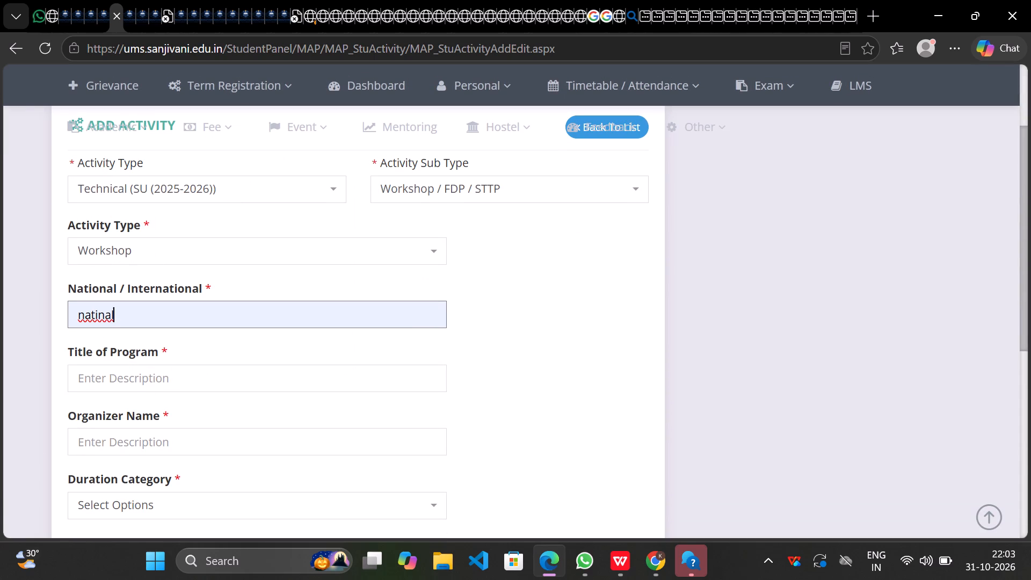
left_click(151, 381)
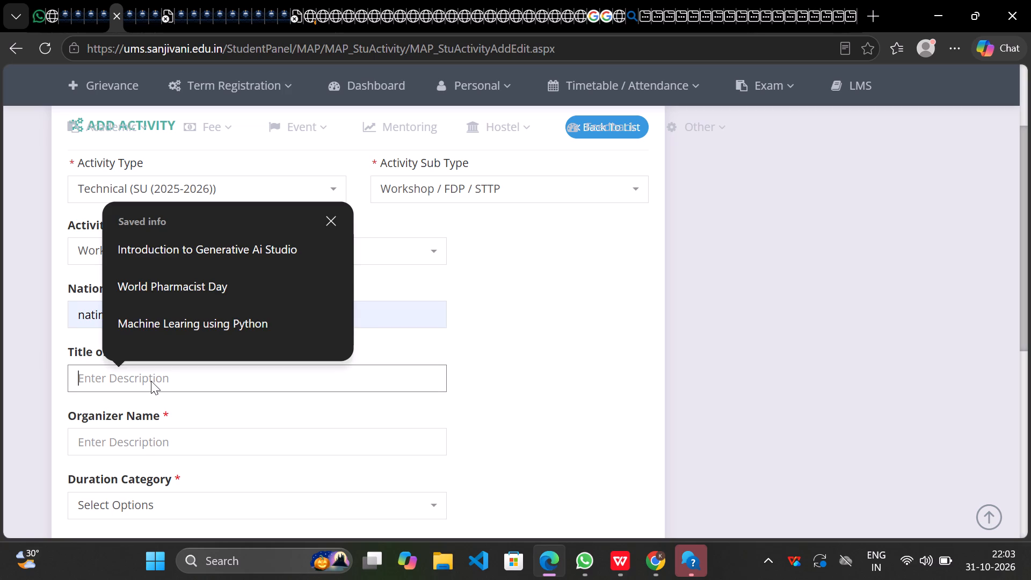
key("shift+n")
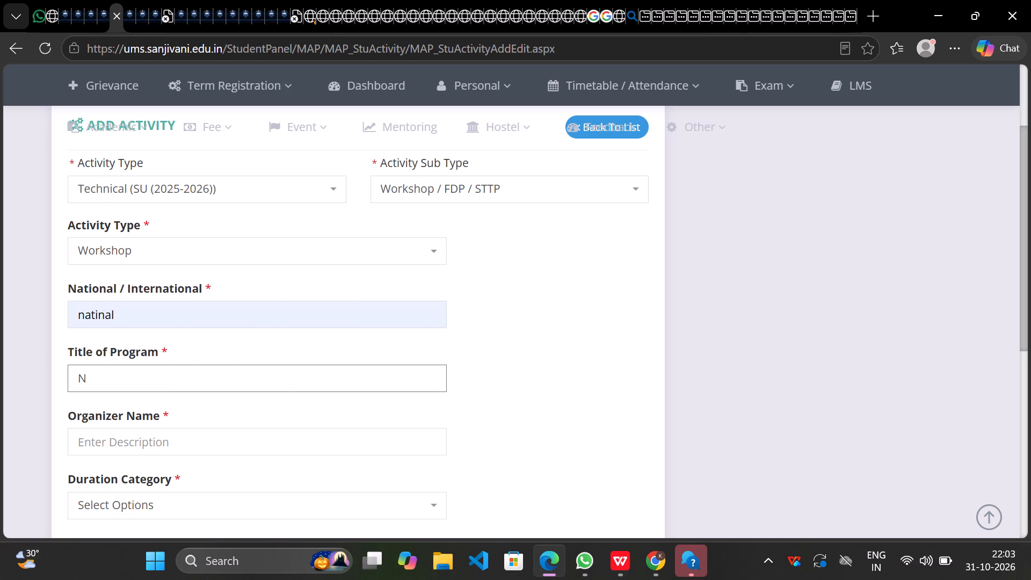
key("a")
key("t")
type("ional")
key("space")
type("scin")
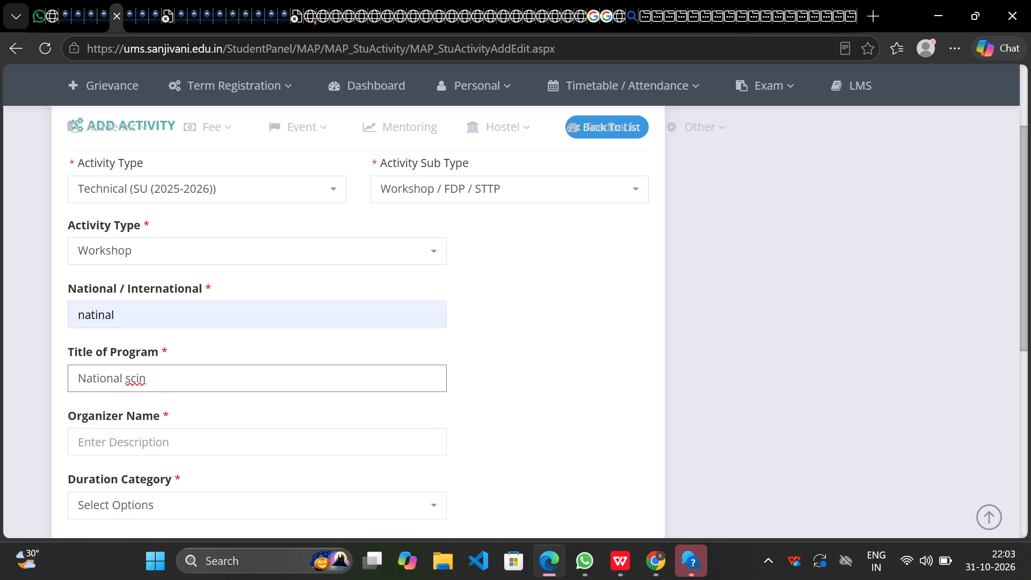
key("BackSpace")
key("e")
key("n")
type("ce")
key("space")
key("shift+d")
type("ay")
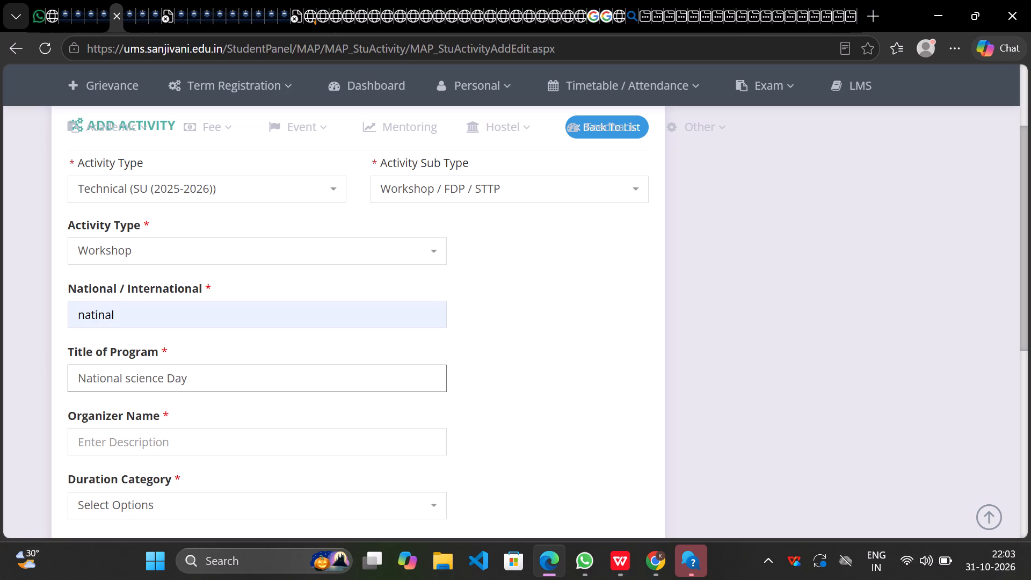
Set the organizer to the saved "School of pharmaceutical sciences sanjivani" and the duration category to One full day workshop (minimum 4 hours/day).
left_click(106, 436)
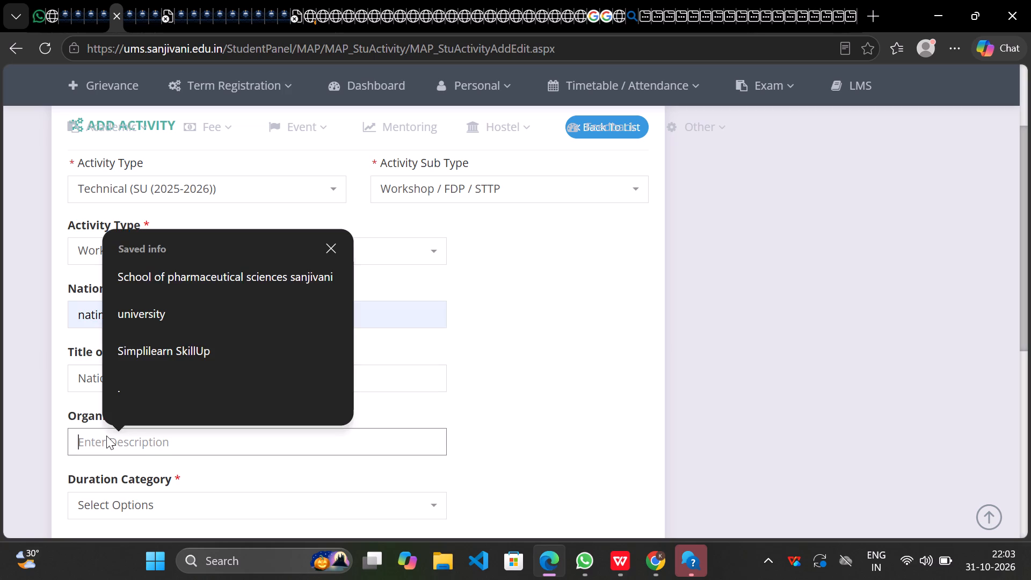
left_click(186, 274)
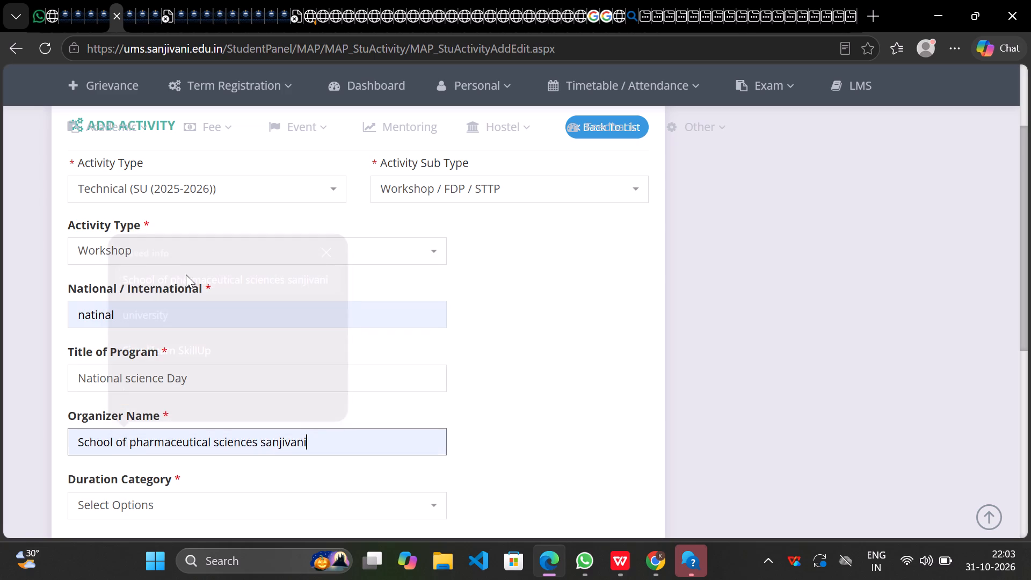
scroll(239, 374, "down", 1)
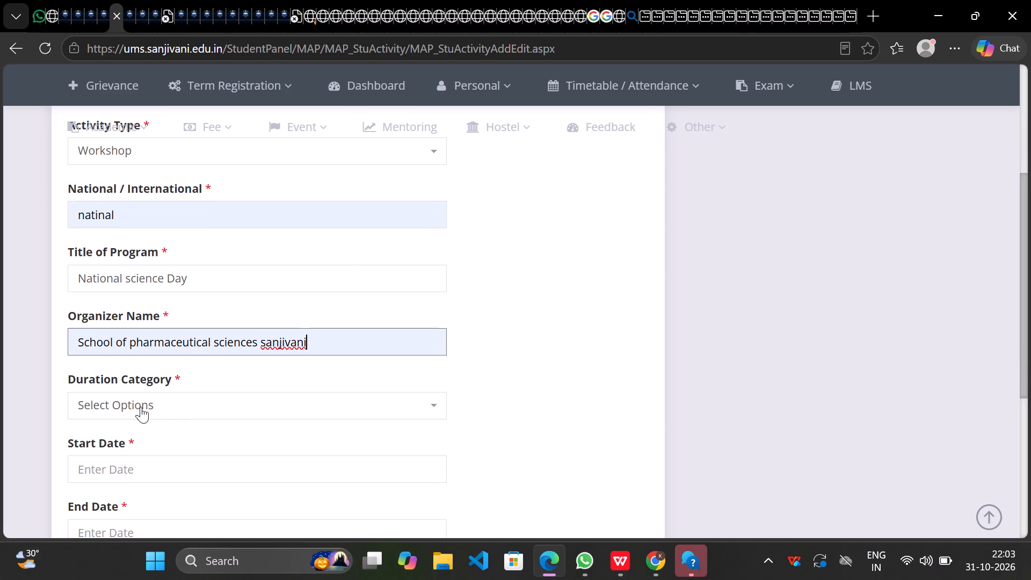
left_click(141, 407)
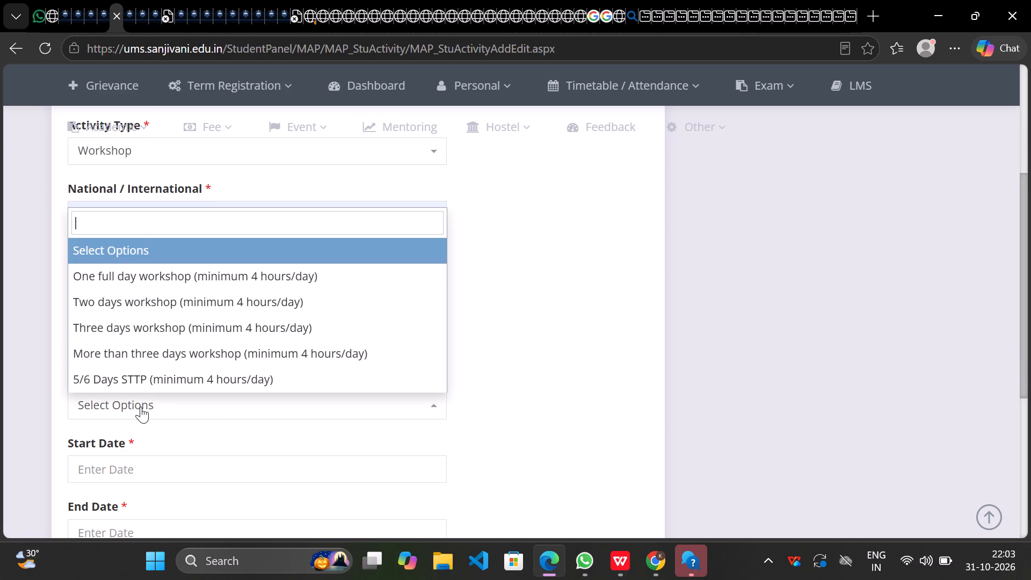
left_click(152, 273)
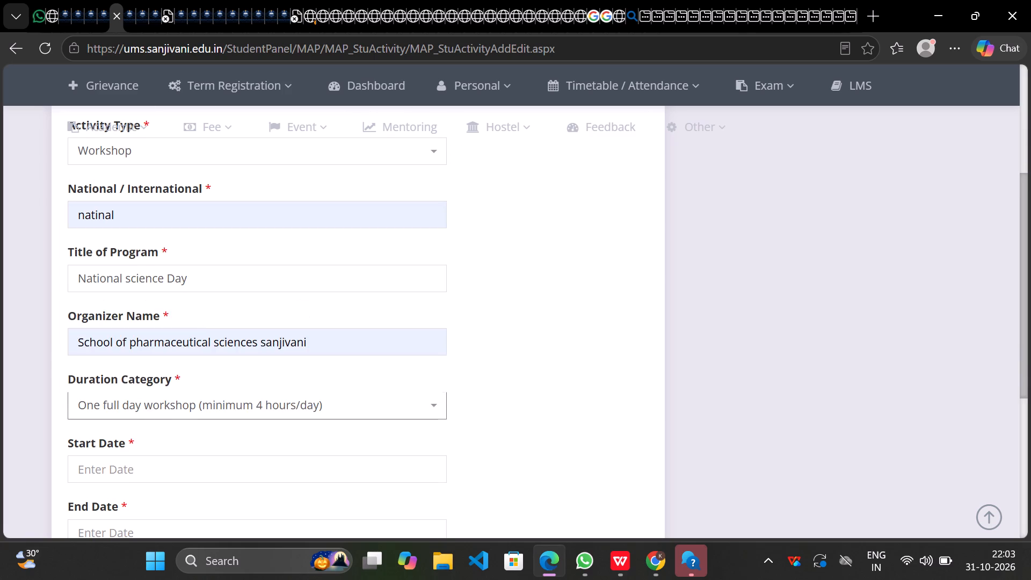
Set the Start Date of the workshop to the saved date 23-09-2025.
scroll(148, 400, "down", 4)
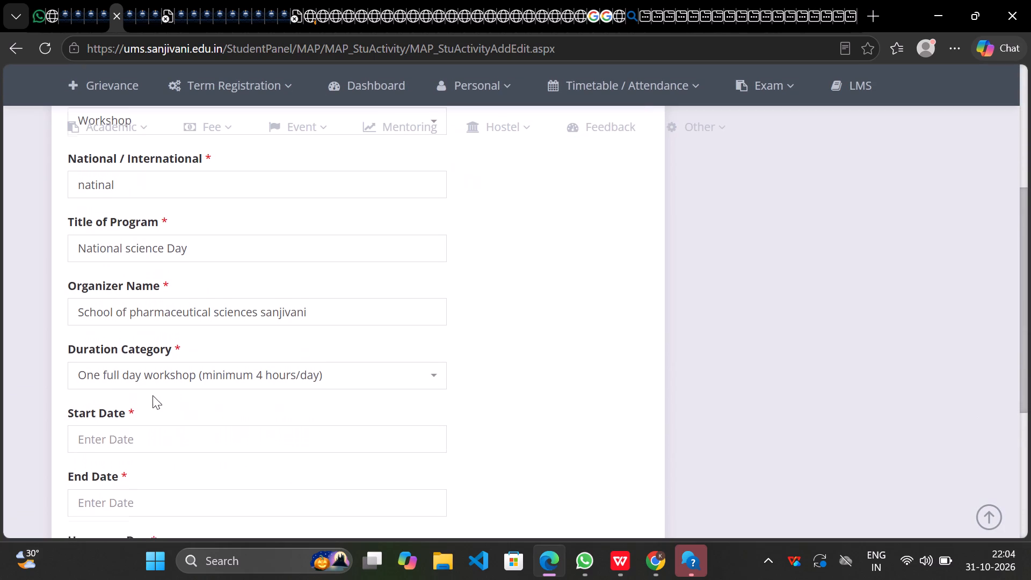
left_click(100, 434)
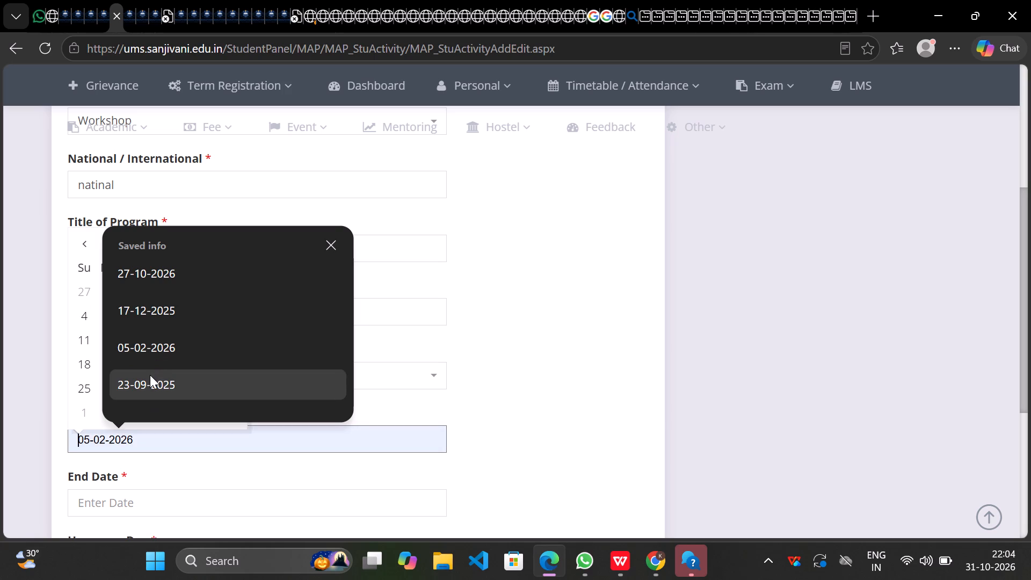
left_click(150, 375)
Set the End Date of the workshop to the saved date 23-09-2025.
scroll(150, 375, "down", 1)
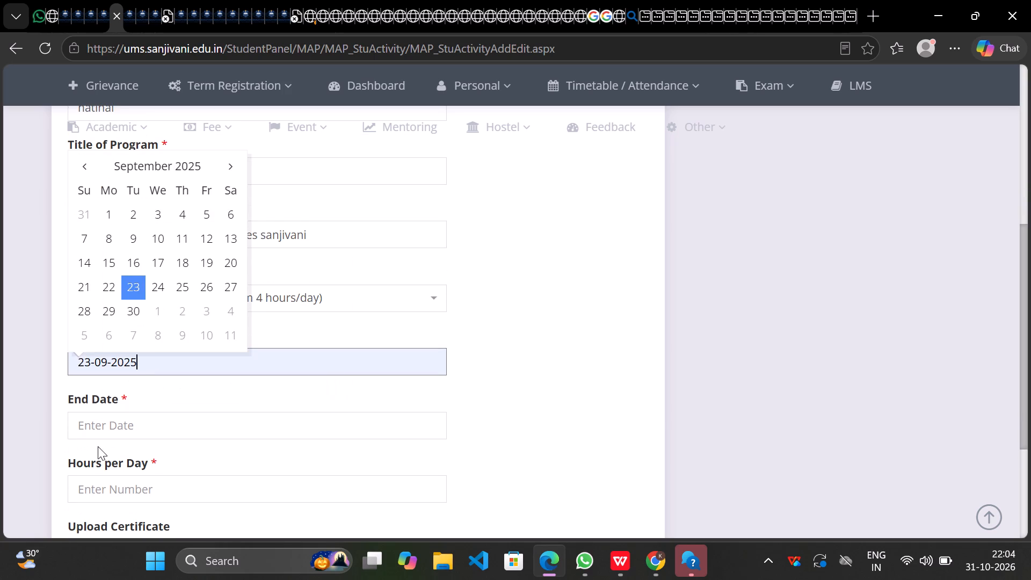
left_click(99, 427)
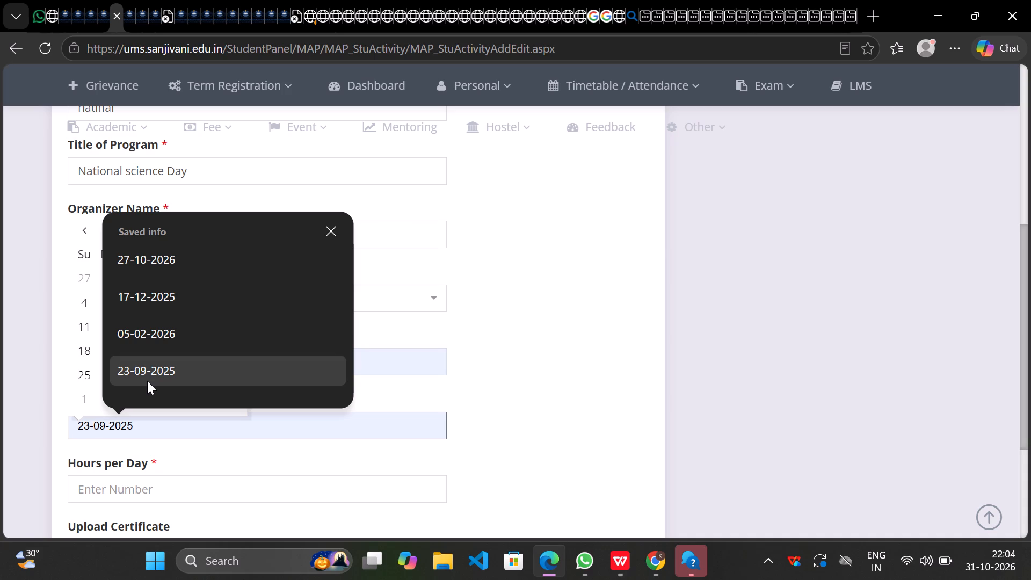
key("BackSpace")
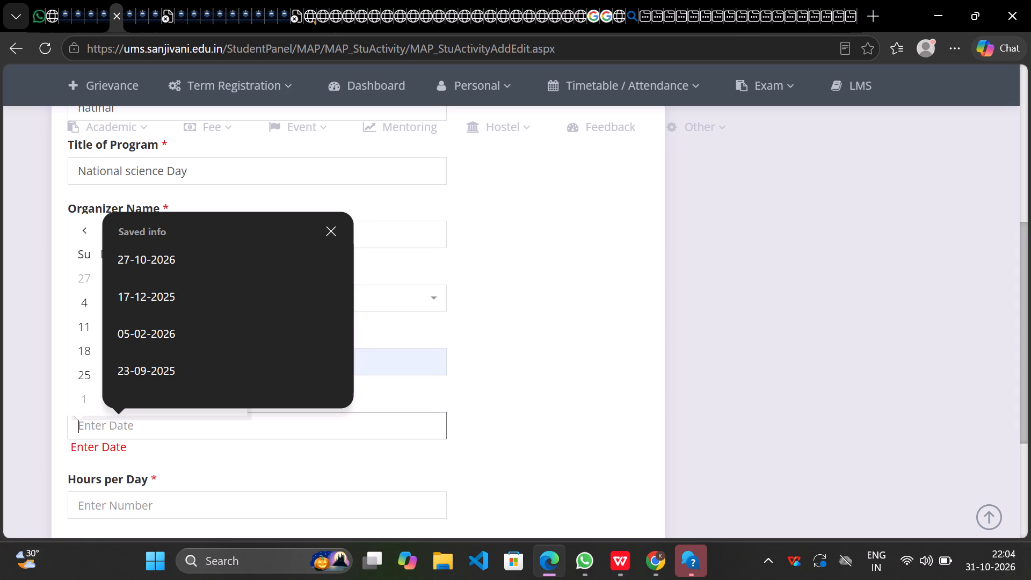
scroll(147, 381, "up", 5)
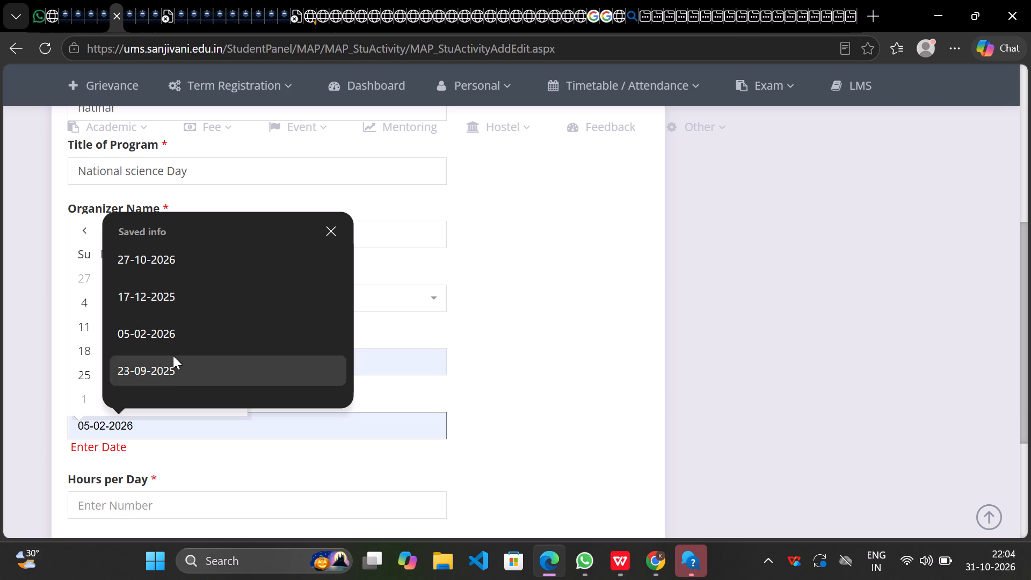
left_click(162, 366)
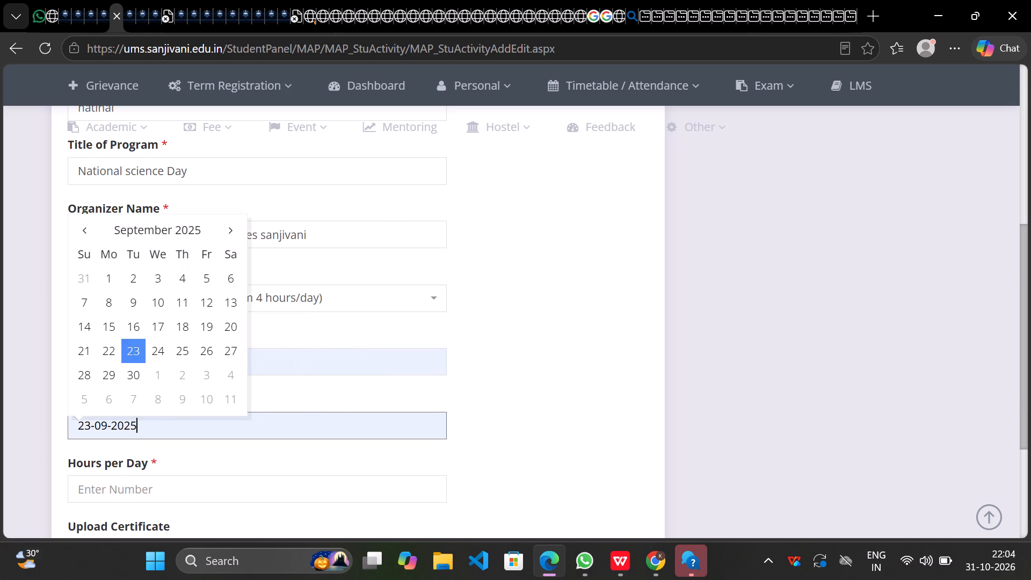
Set the Hours per Day of the National science Day workshop to 2.
scroll(334, 369, "up", 2)
scroll(334, 369, "down", 5)
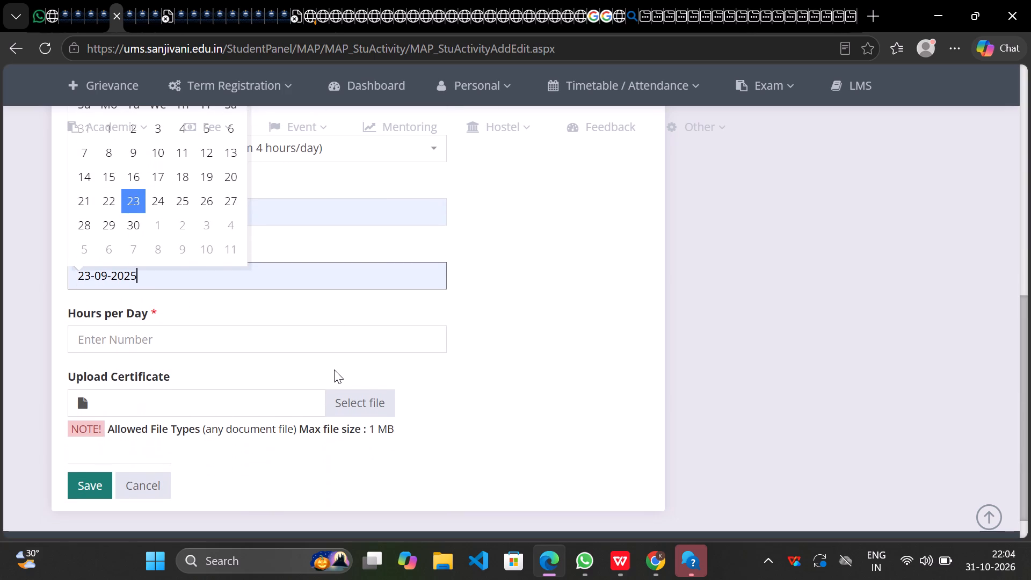
left_click(234, 352)
key("2")
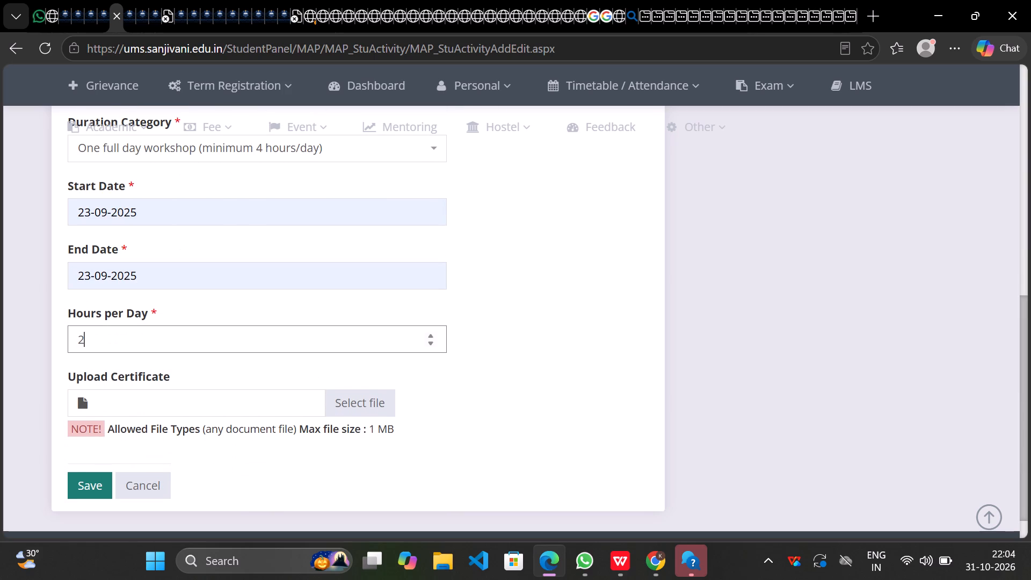
Attach Scan document20261031_215238 from Downloads as the workshop's certificate and save the activity.
left_click(374, 409)
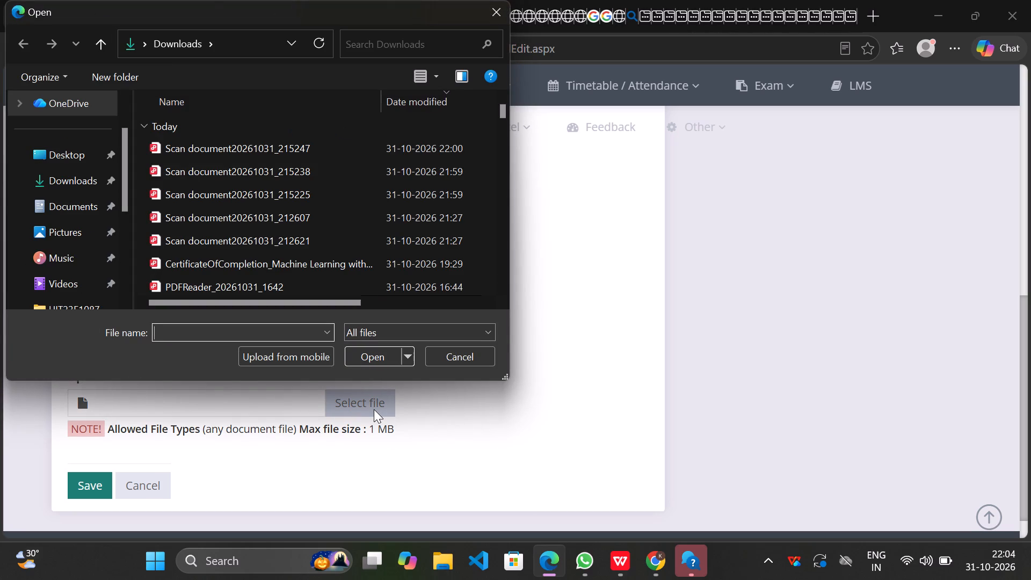
double_click(336, 171)
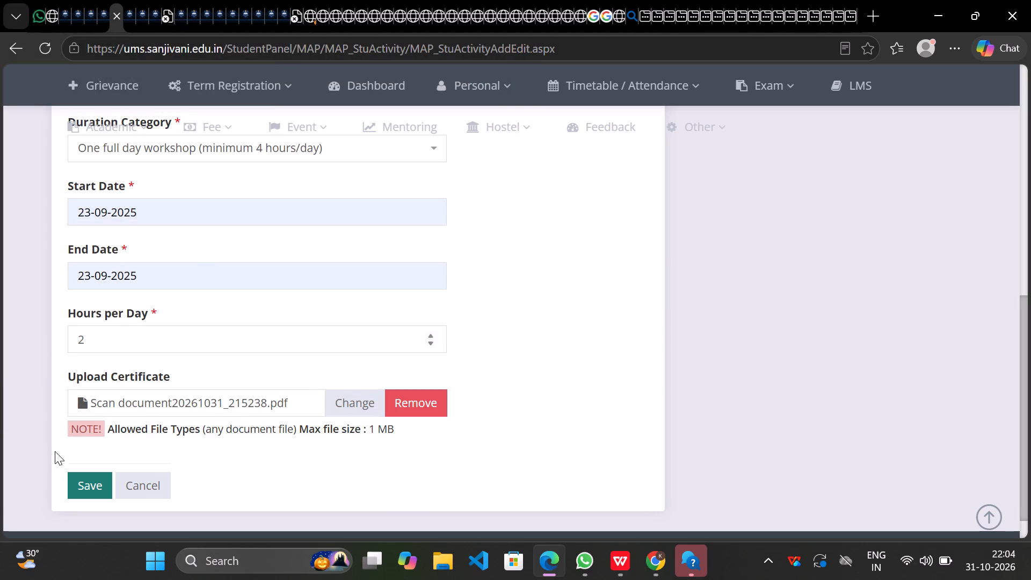
left_click(80, 484)
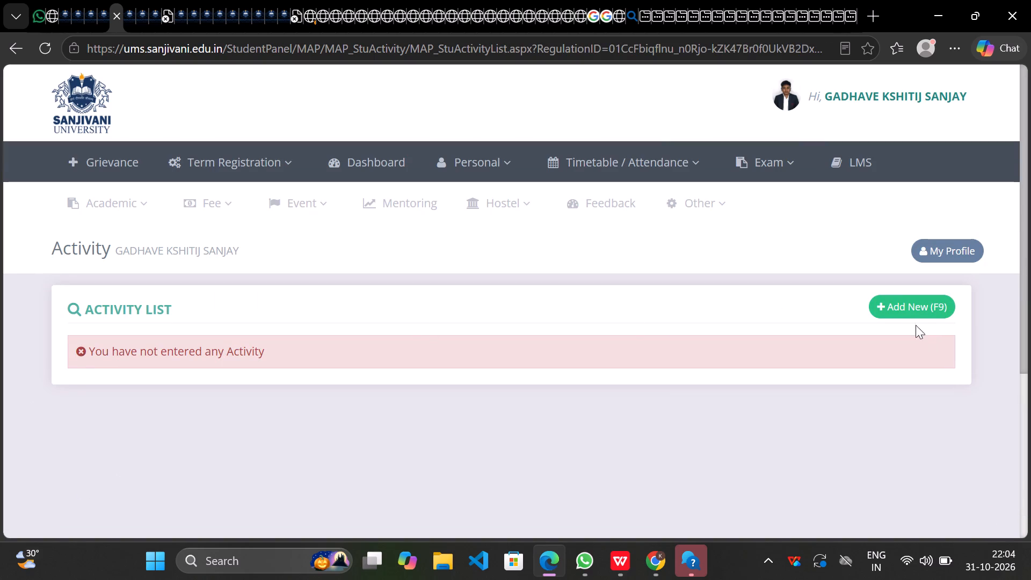
Add a new activity with type Technical (SU (2025-2026)) and sub type Workshop / FDP / STTP.
left_click(911, 307)
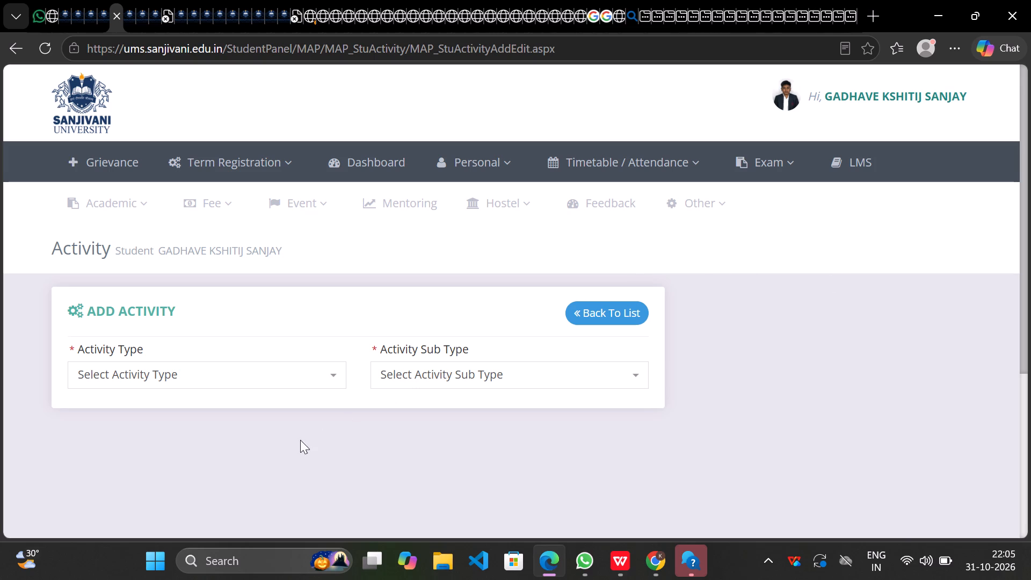
left_click(261, 372)
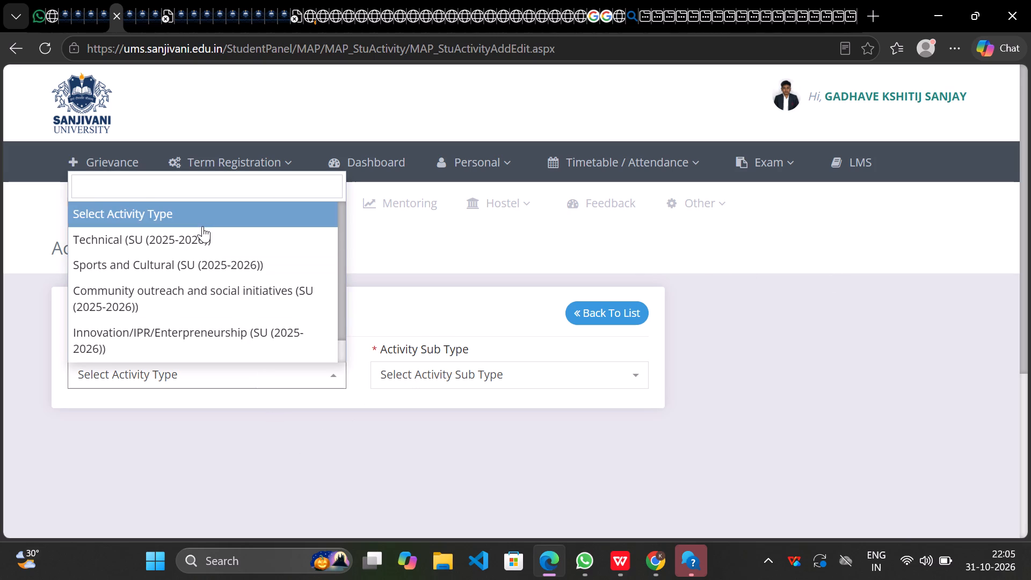
left_click(197, 238)
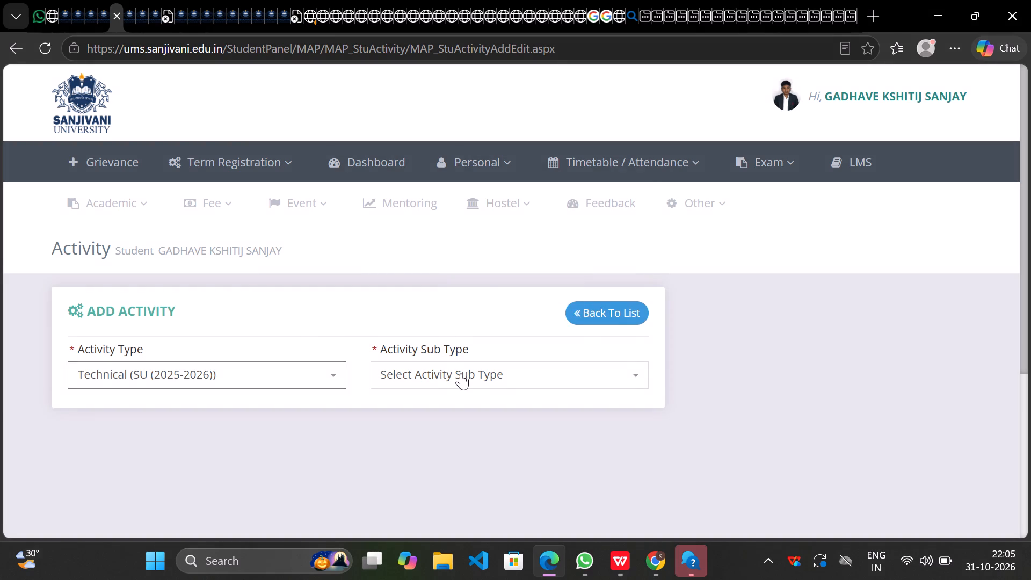
left_click(461, 373)
scroll(438, 263, "down", 1)
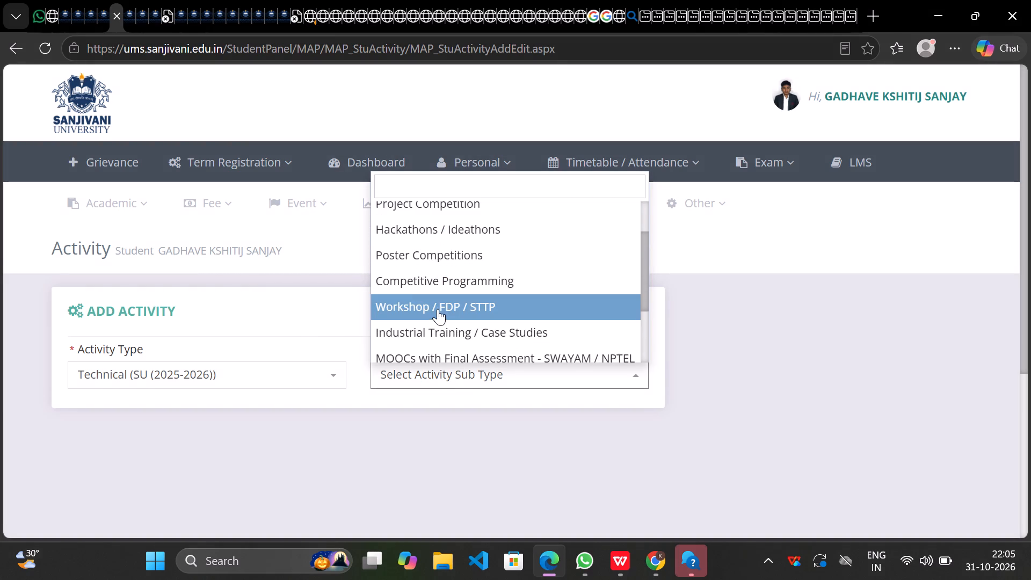
left_click(438, 308)
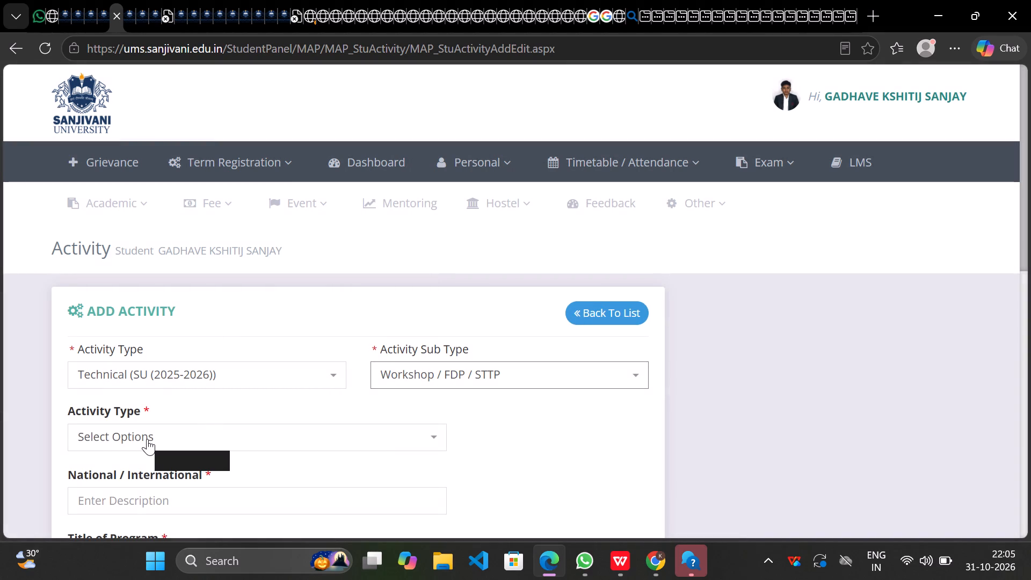
Choose Workshop as the specific activity type and fill National / International with the saved entry "natinal".
left_click(147, 439)
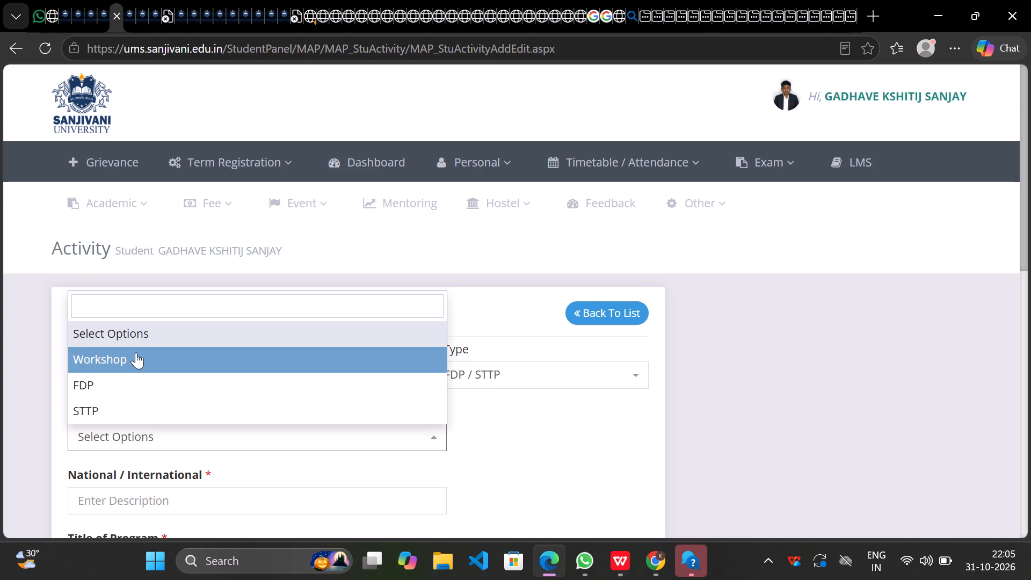
left_click(136, 352)
left_click(90, 487)
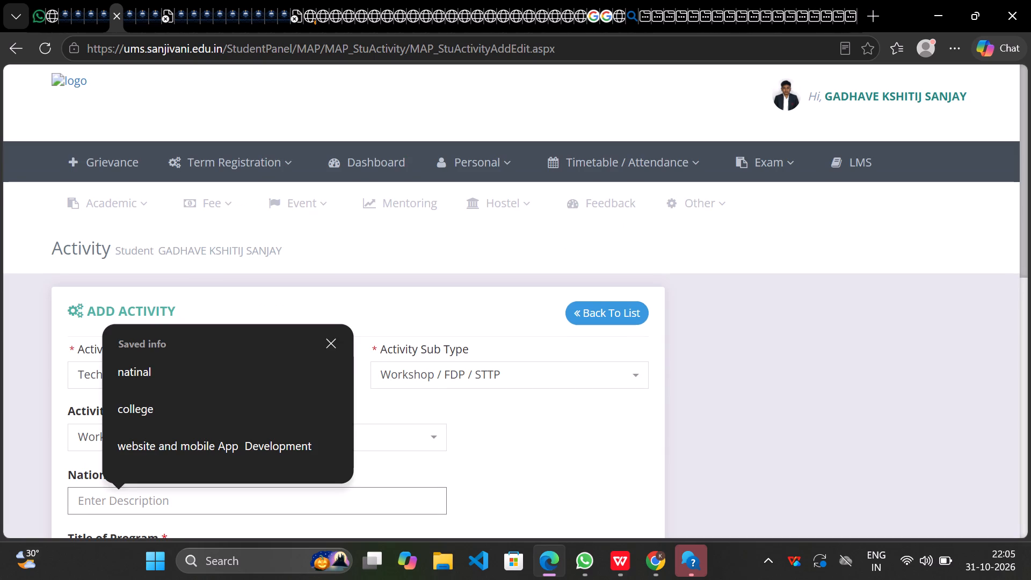
left_click(136, 387)
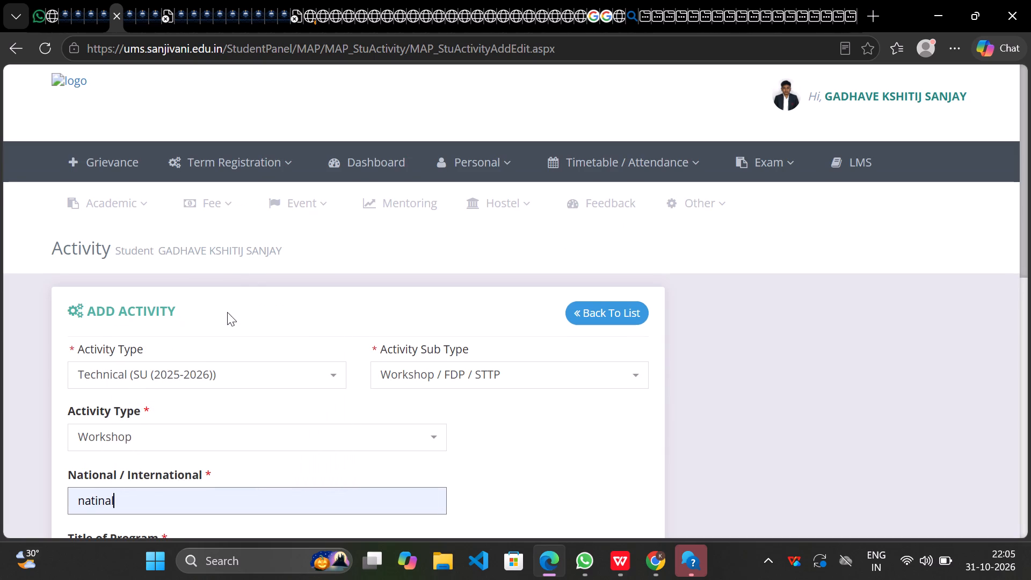
Enter "Elocution competition World Ozone Day 2025" as the Title of Program.
scroll(133, 502, "down", 1)
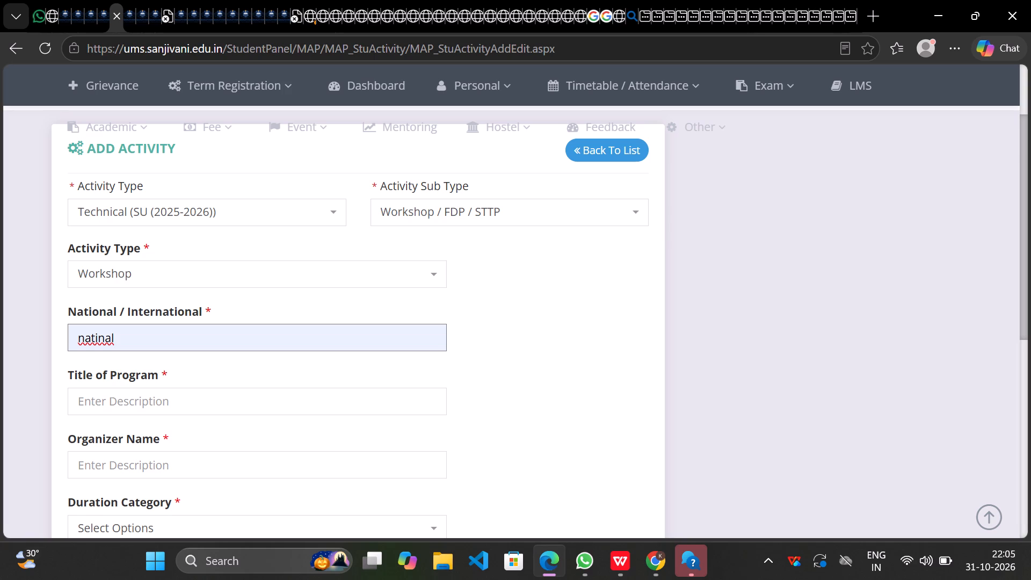
left_click(110, 408)
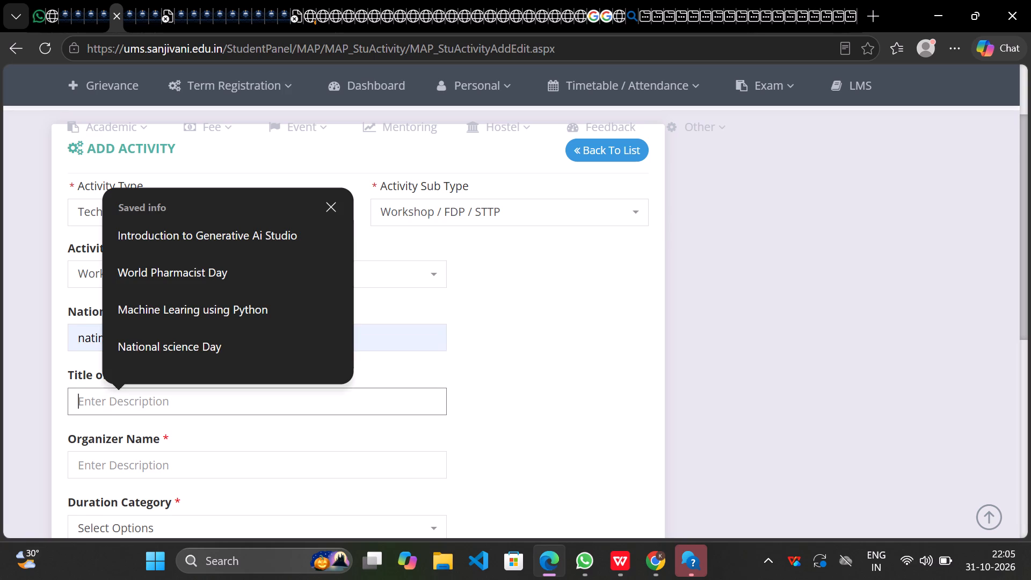
key("shift+e")
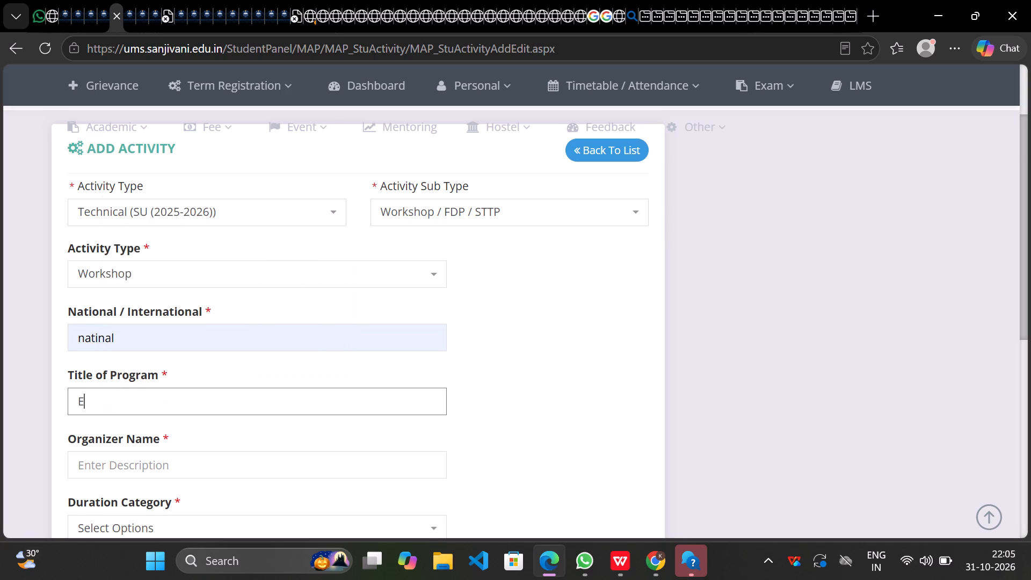
type("lo")
key("c")
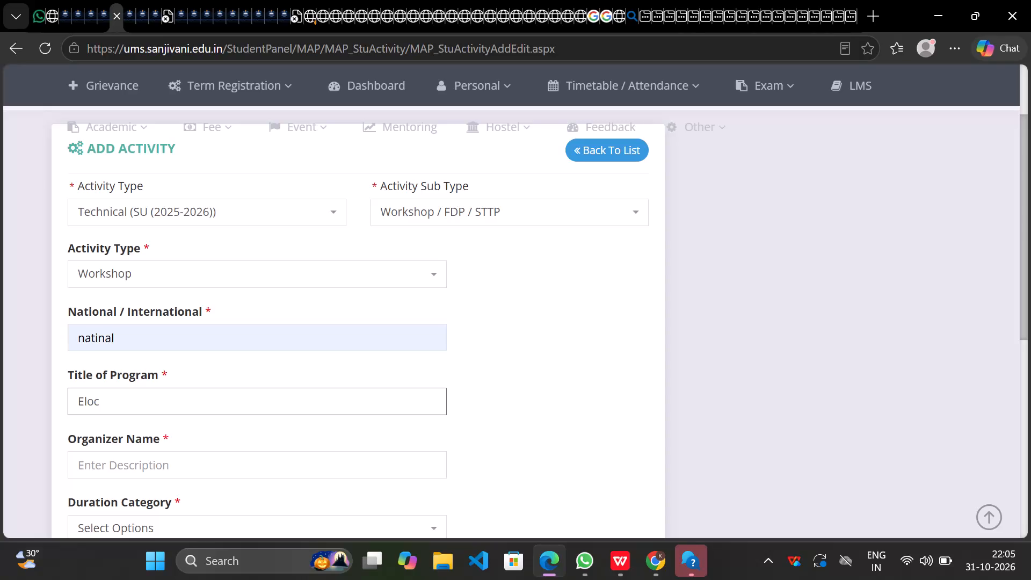
type("ution")
key("space")
type("com")
key("p")
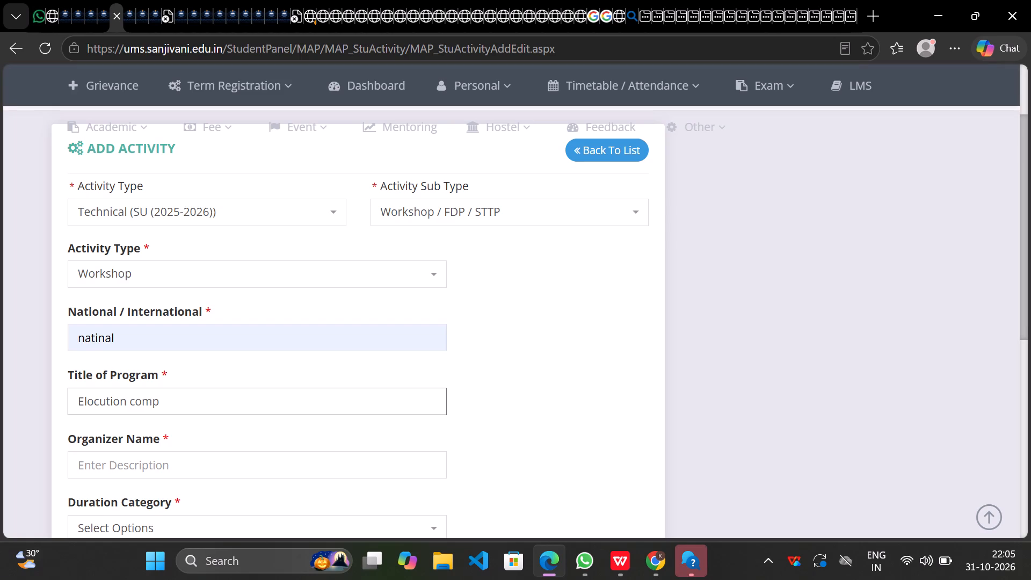
key("e")
type("tition")
key("space")
type("Wo")
type("rld")
key("space")
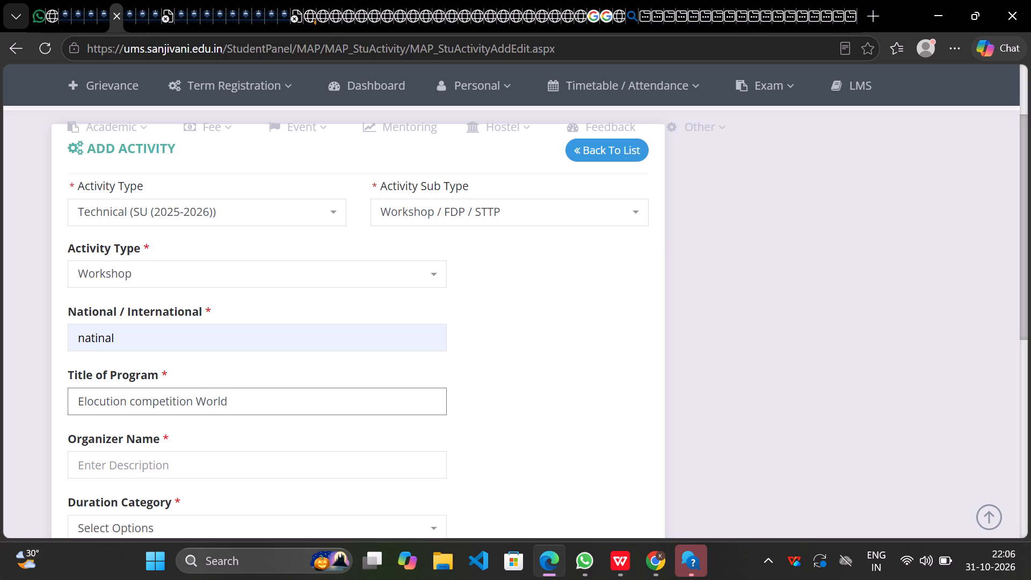
key("shift+o")
key("z")
key("o")
key("n")
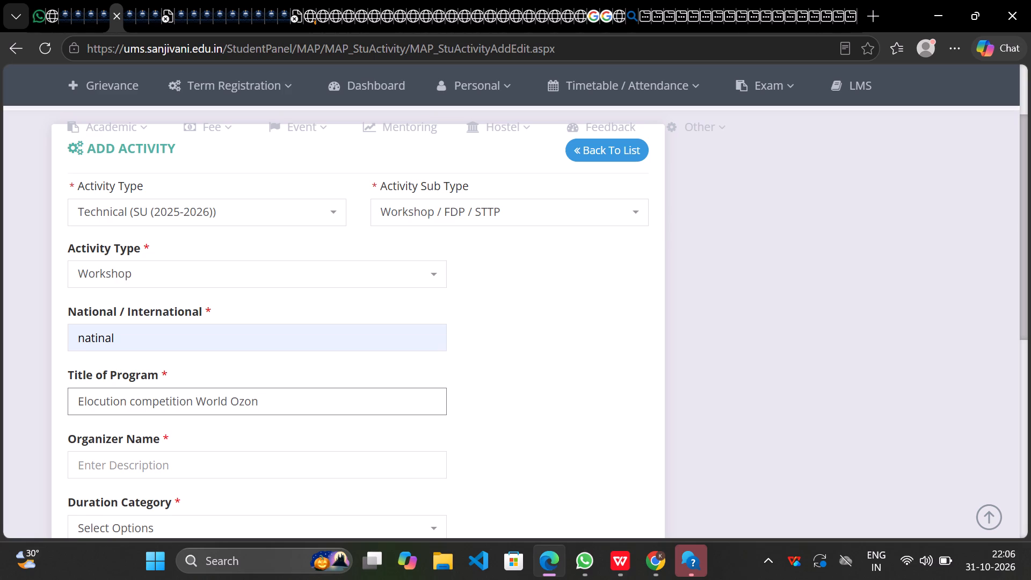
key("e")
key("space")
key("shift+d")
type("ay")
key("space")
key("shift+at")
key("BackSpace")
key("2")
key("0")
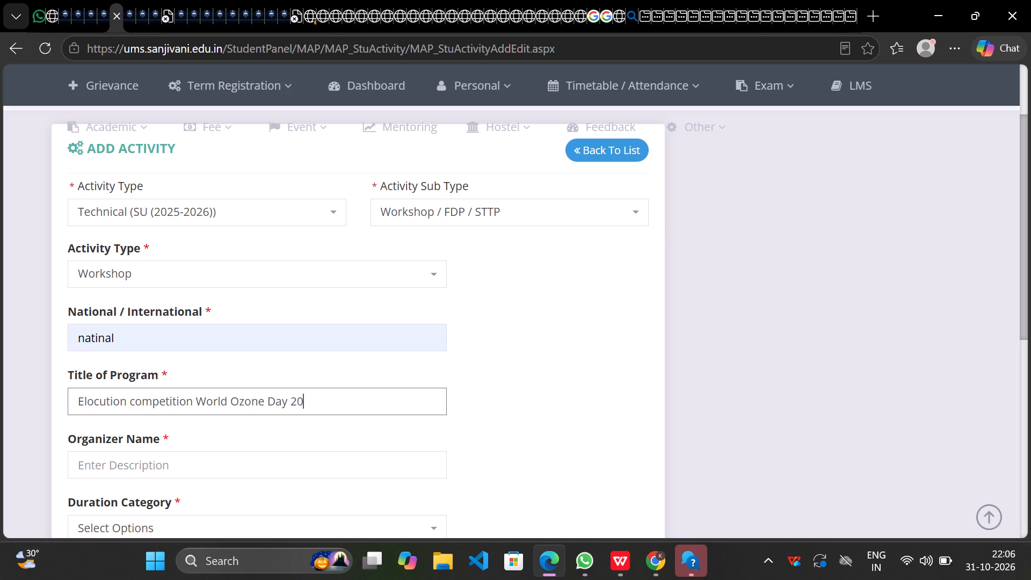
type("25")
Set the Organizer Name to the saved entry "School of pharmaceutical sciences sanjivani".
left_click(126, 459)
left_click(206, 289)
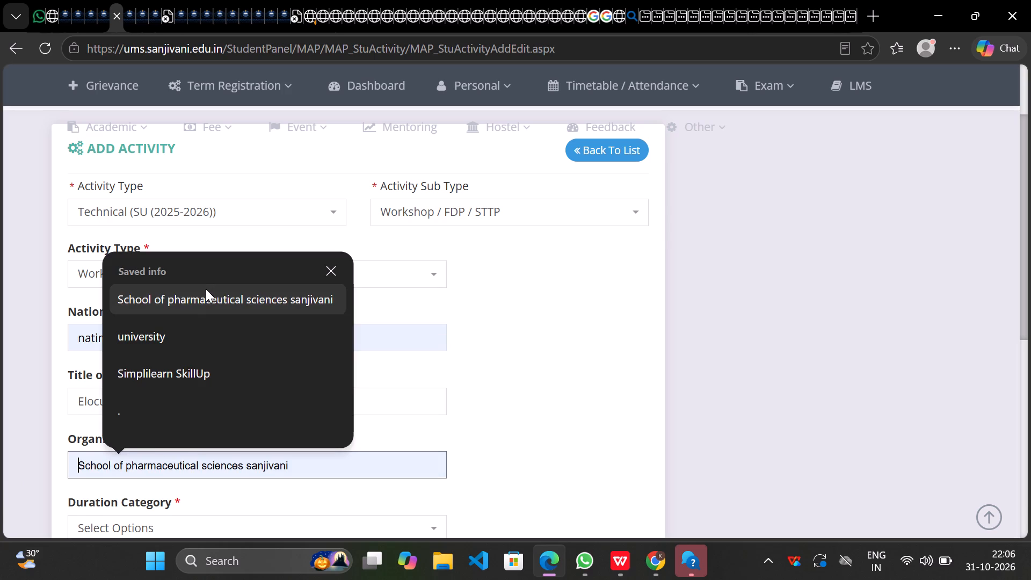
scroll(116, 487, "down", 1)
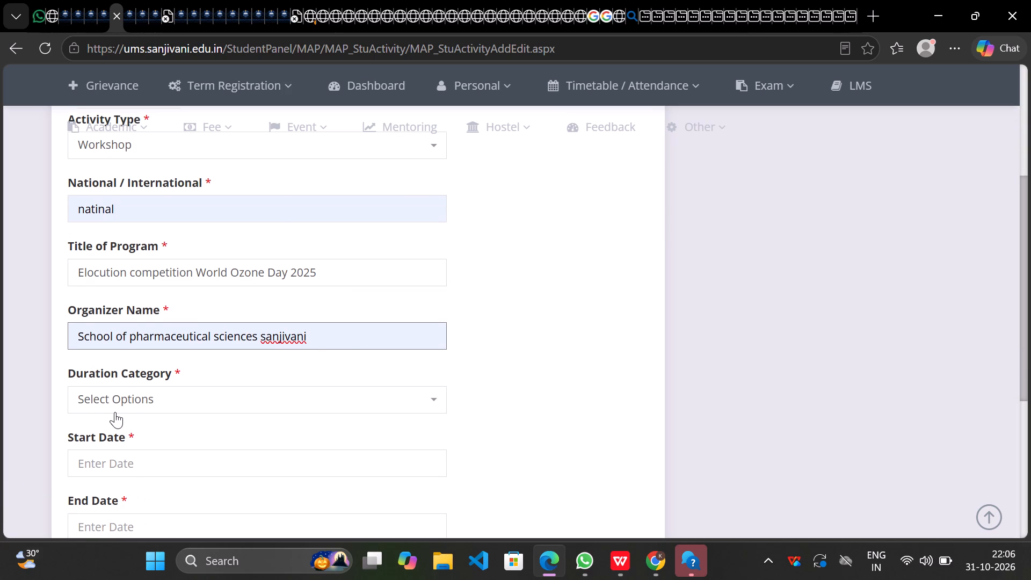
Set the Duration Category to "One full day workshop (minimum 4 hours/day)".
left_click(115, 412)
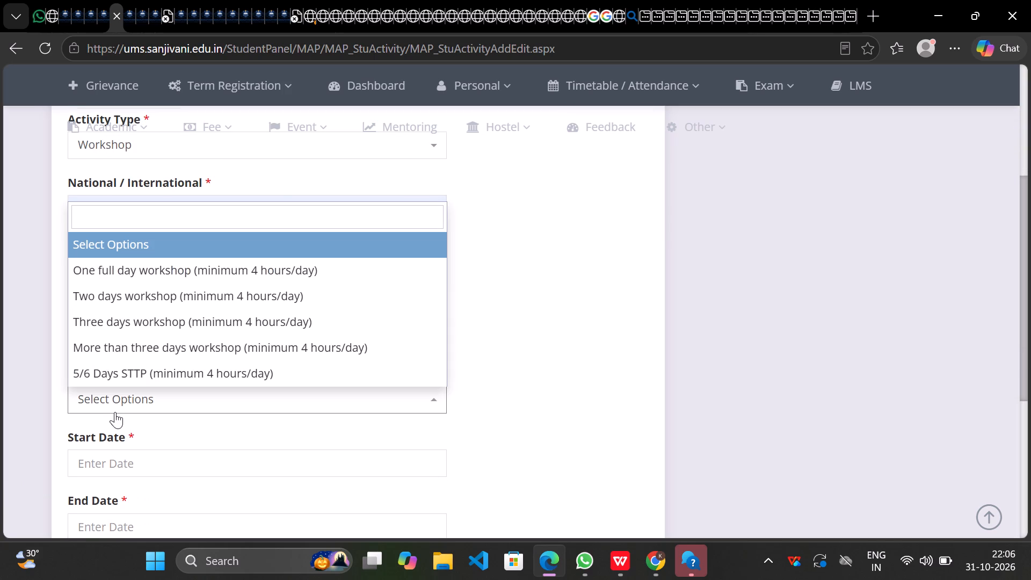
left_click(156, 271)
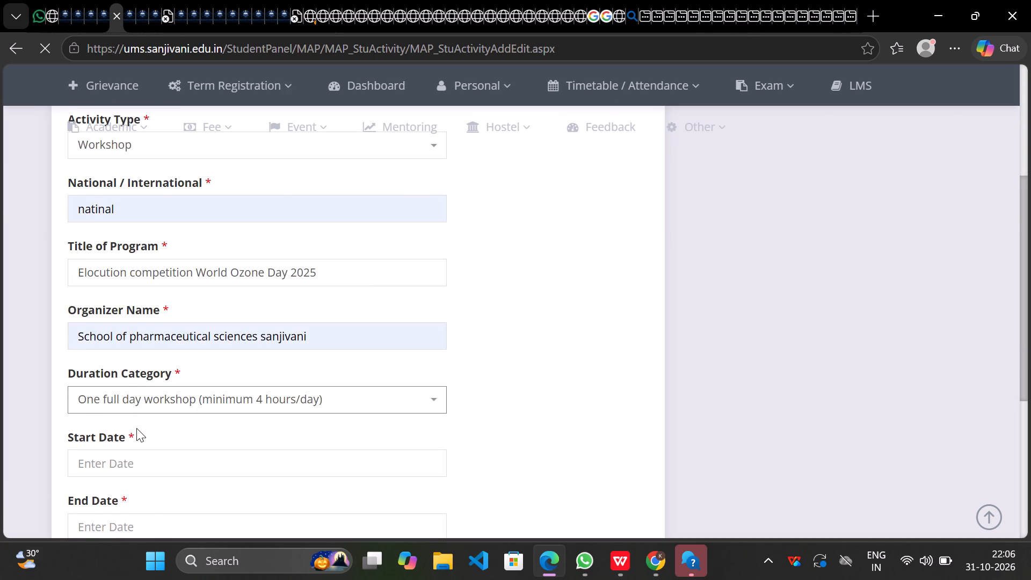
Enter 16/9/2025 as the workshop's Start Date.
scroll(92, 484, "down", 3)
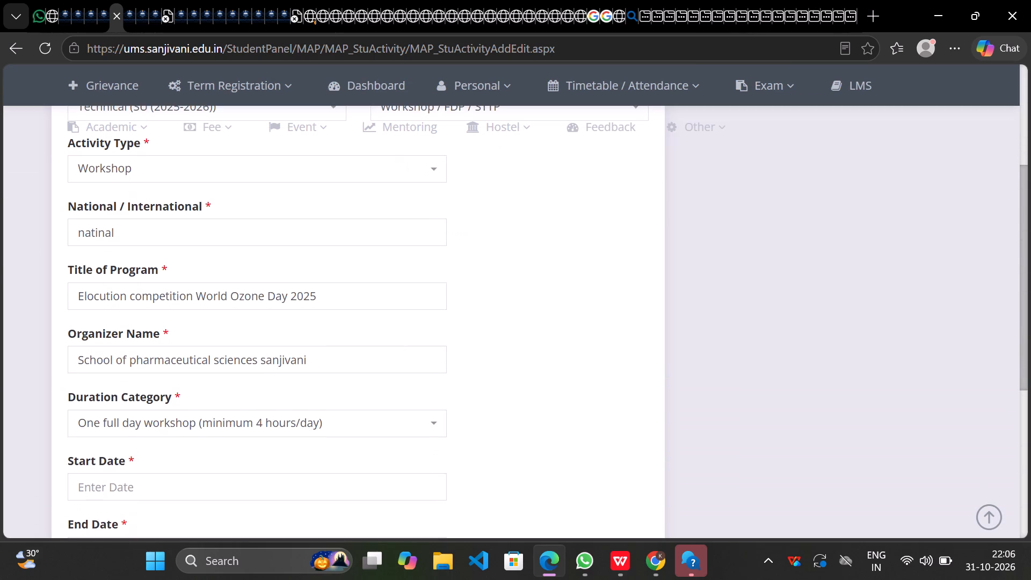
scroll(92, 484, "down", 1)
left_click(91, 446)
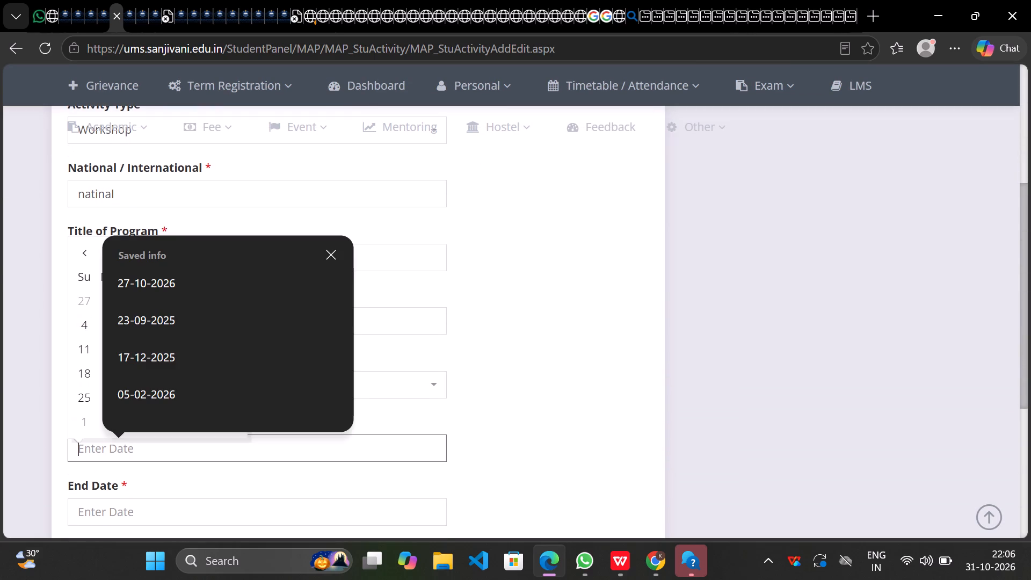
key("1")
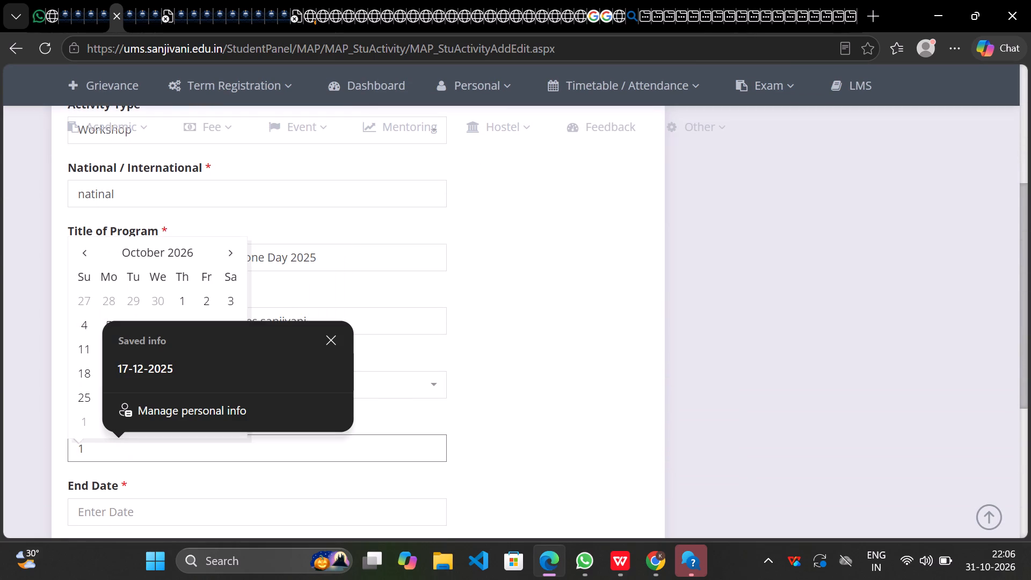
key("6")
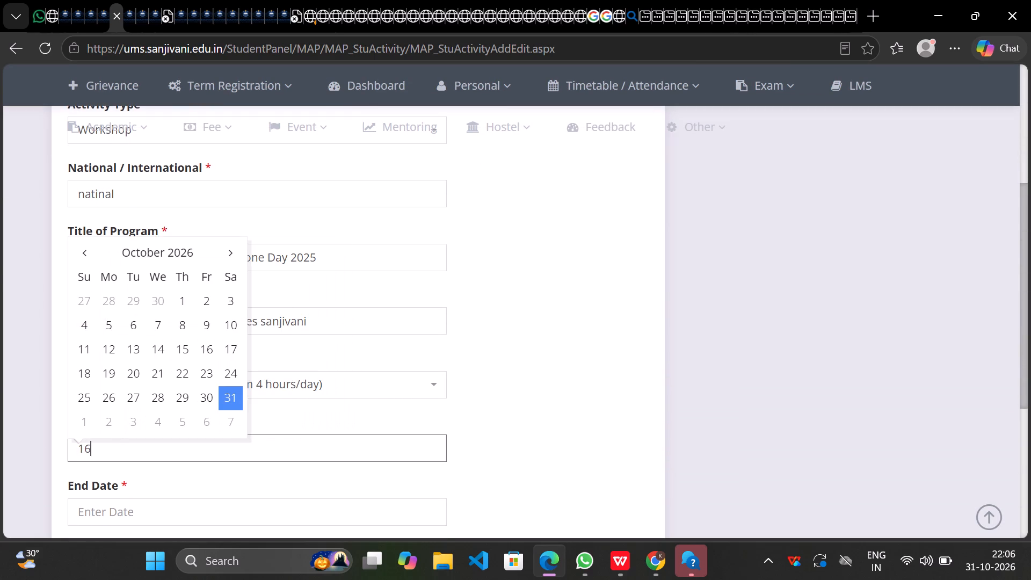
type("/9")
key("2")
key("0")
type("25")
left_click(101, 451)
key("slash")
left_click_drag(82, 448, 128, 456)
left_click(143, 455)
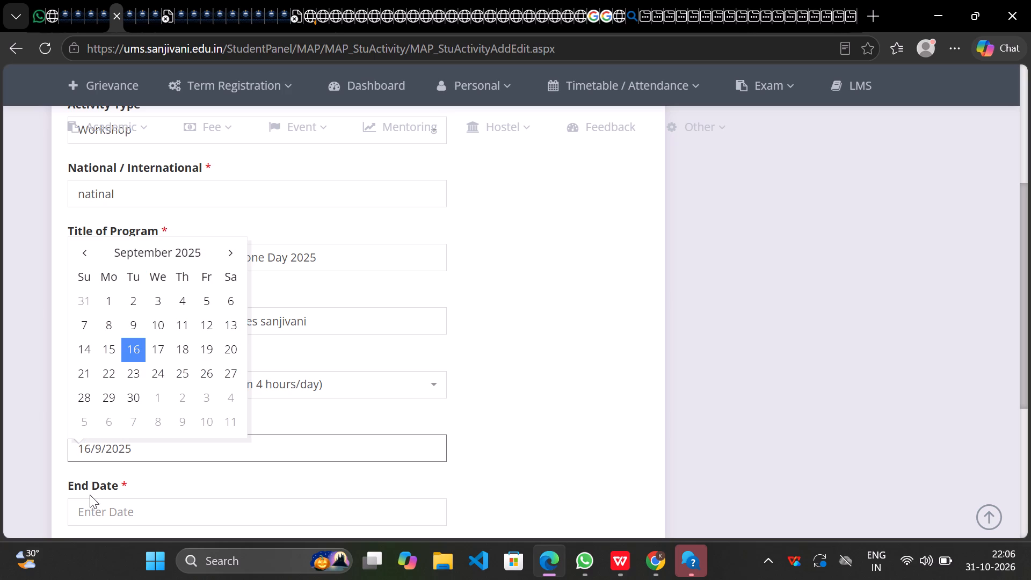
Enter 16/9/2025 as the workshop's End Date.
left_click(81, 508)
type("16")
type("/9")
key("slash")
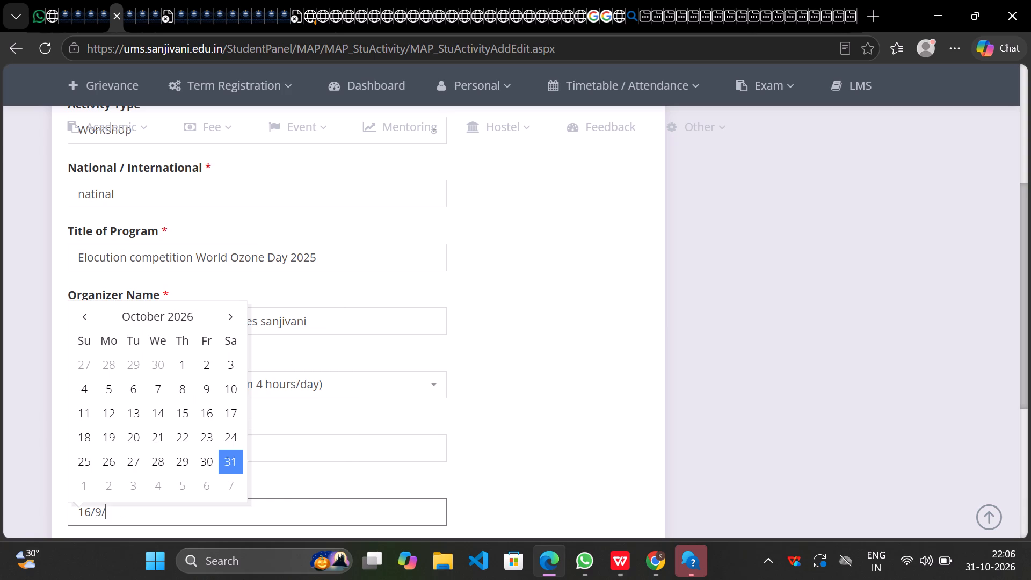
type("20")
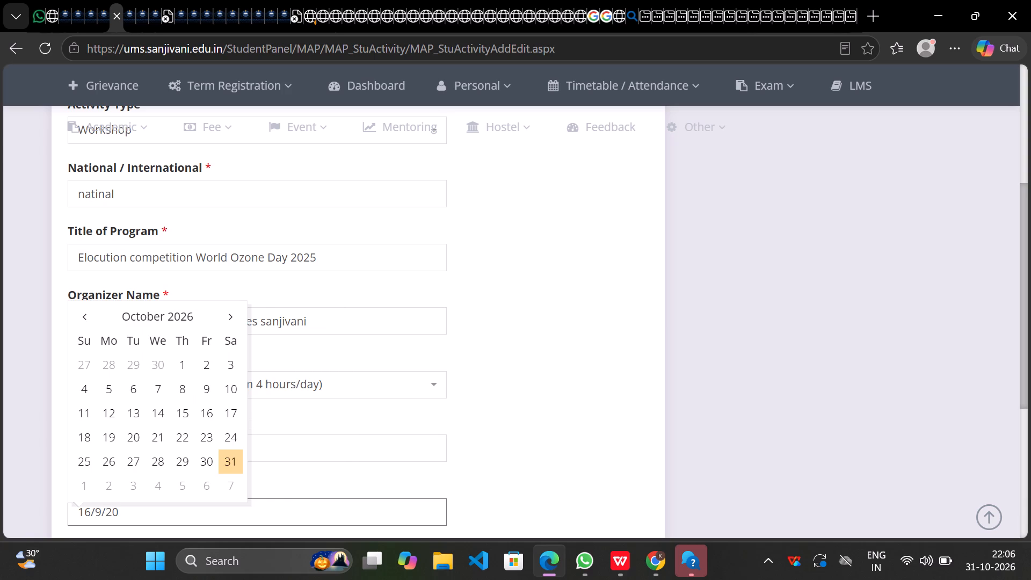
type("25")
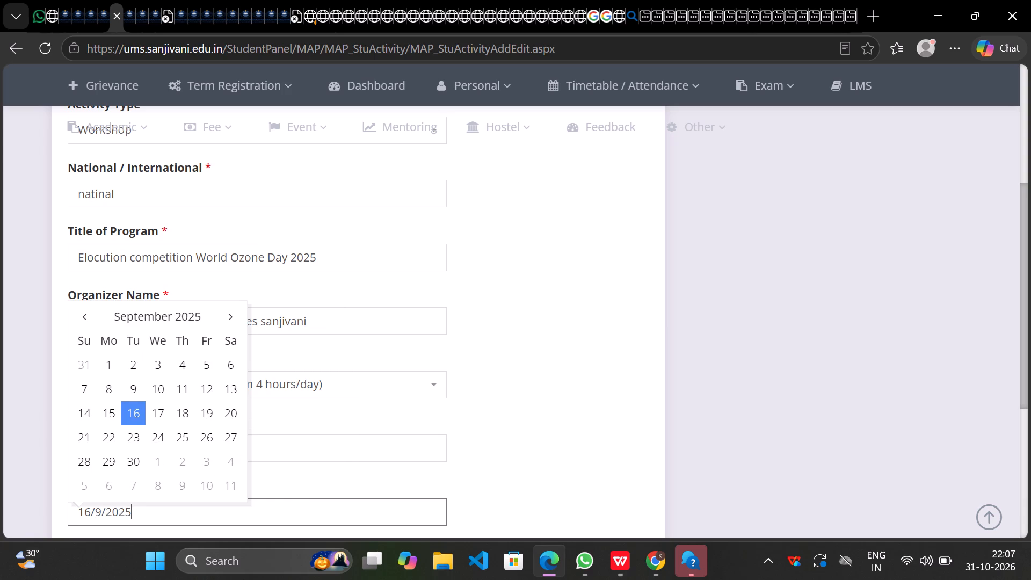
Set Hours per Day to 3.
scroll(81, 508, "down", 3)
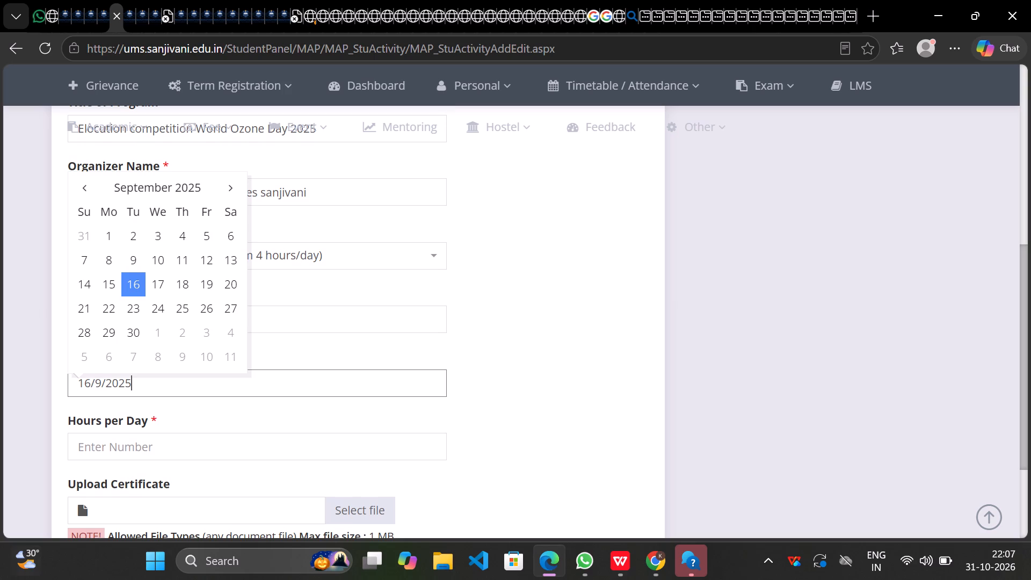
left_click(98, 444)
key("3")
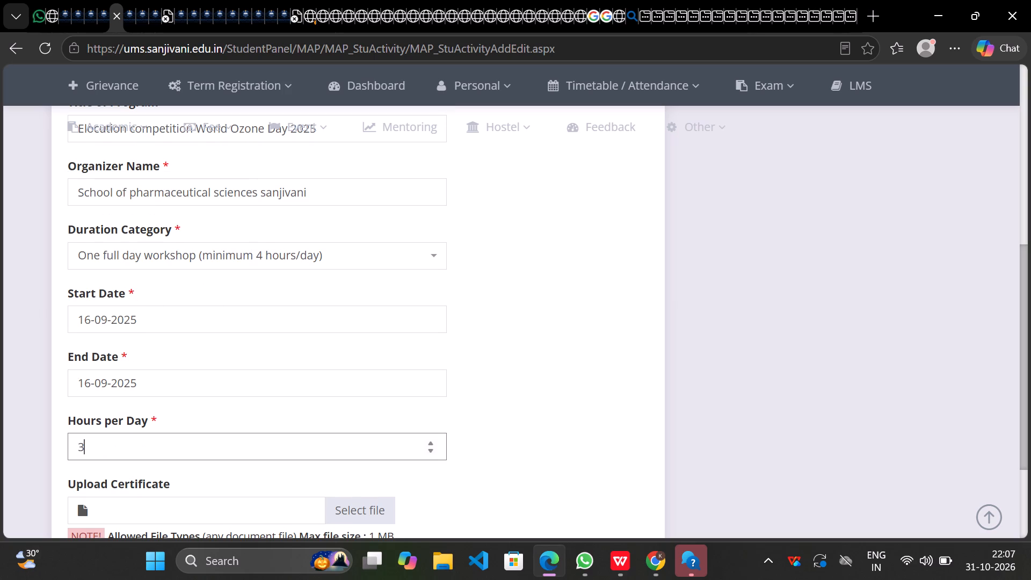
Attach "Scan document20261031_215247" from Downloads as the workshop's certificate.
left_click(336, 505)
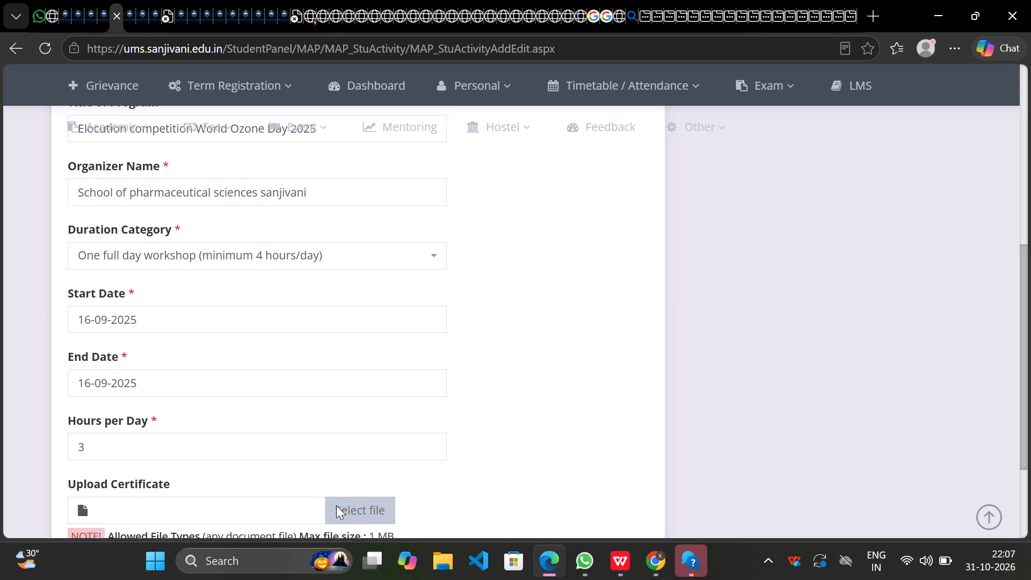
left_click(336, 505)
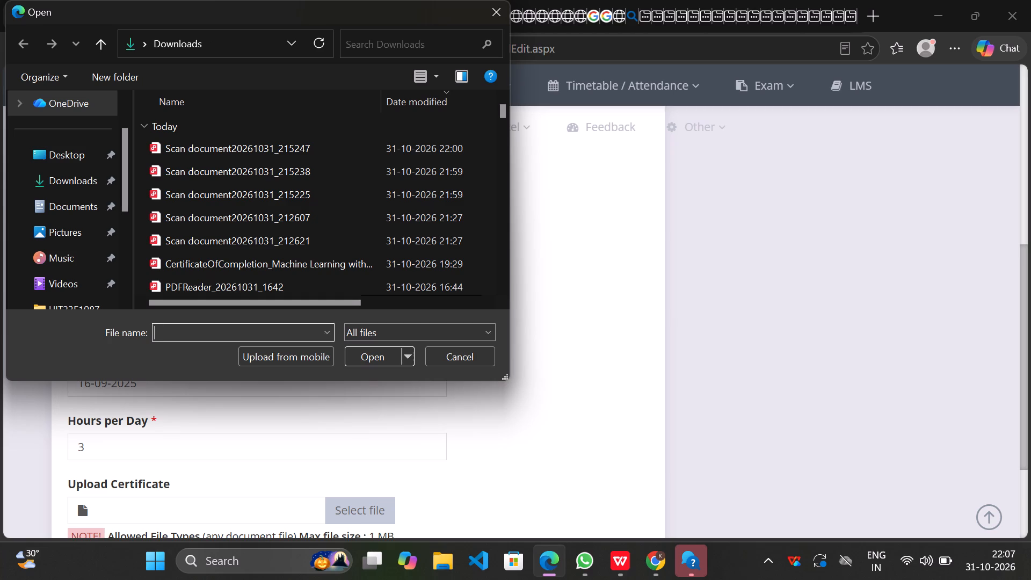
double_click(238, 151)
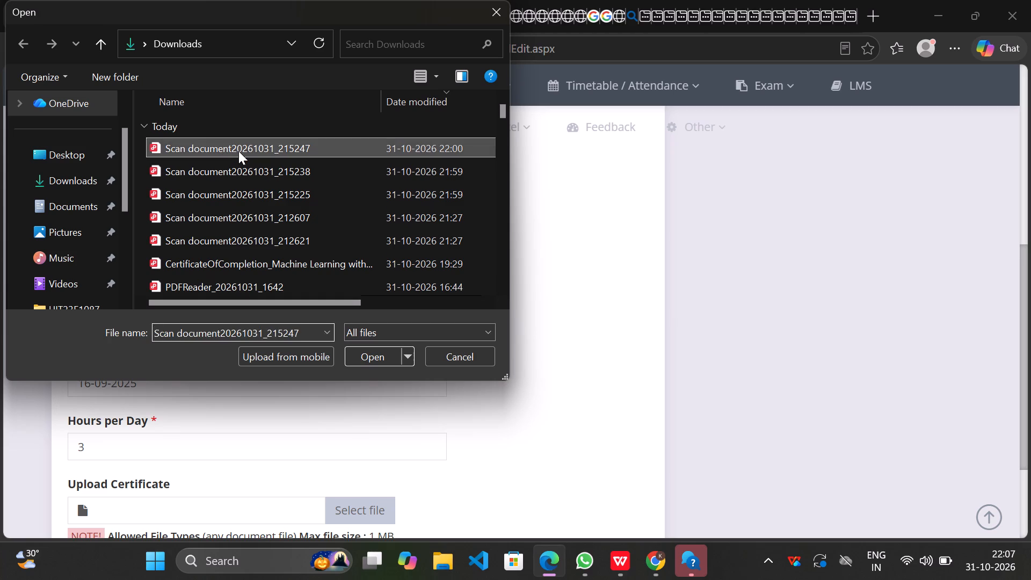
Save the completed workshop activity.
scroll(198, 318, "down", 3)
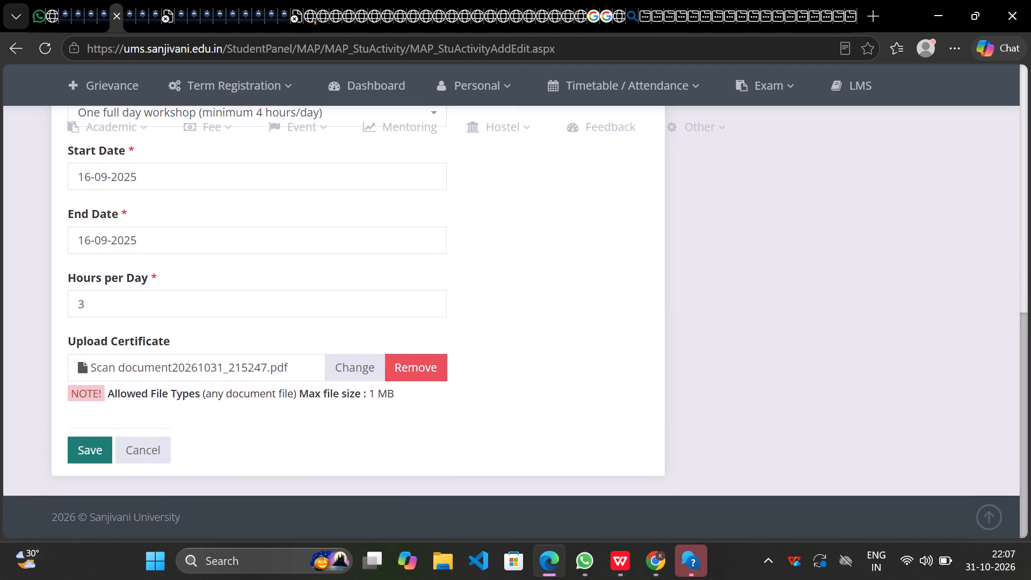
left_click(78, 454)
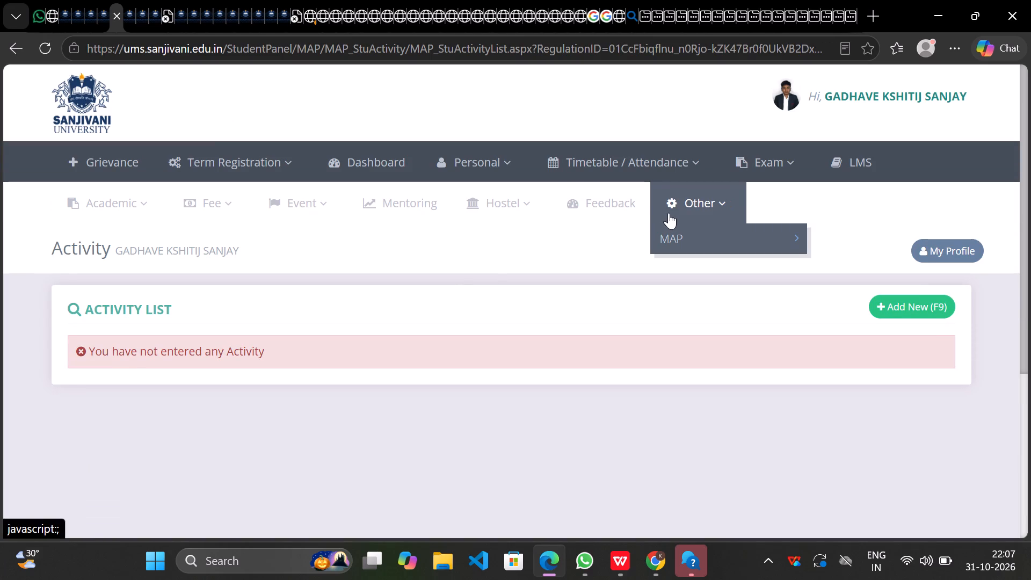
Open the MAP Activity form list and check the claimed points for each regulation.
left_click(674, 230)
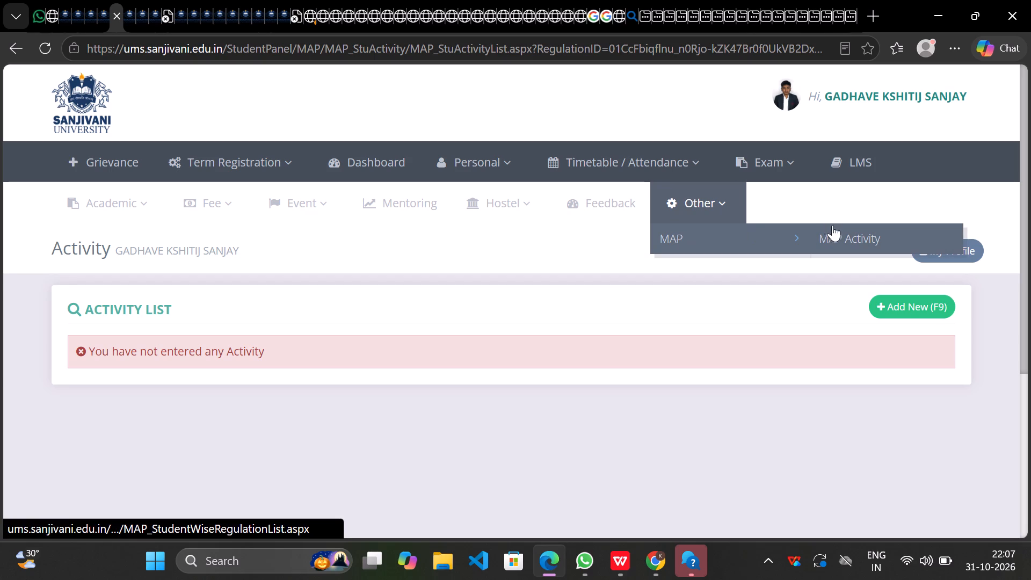
left_click(834, 227)
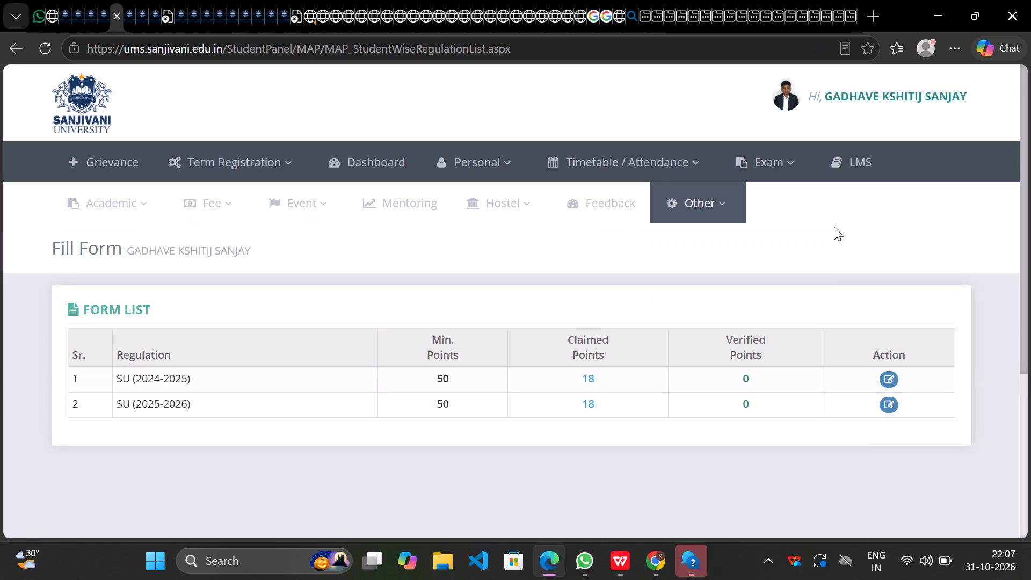
triple_click(541, 392)
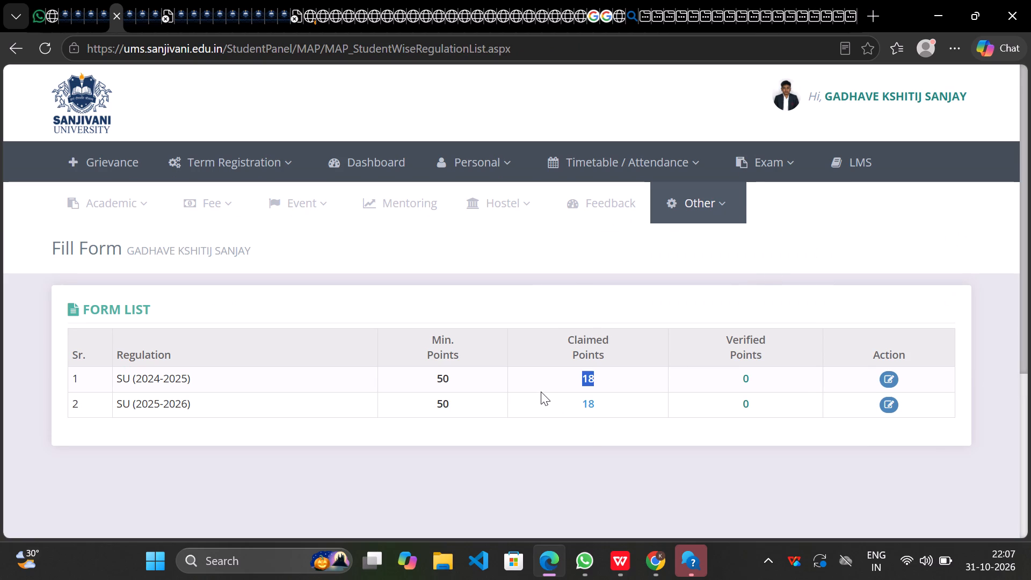
left_click(410, 378)
double_click(226, 373)
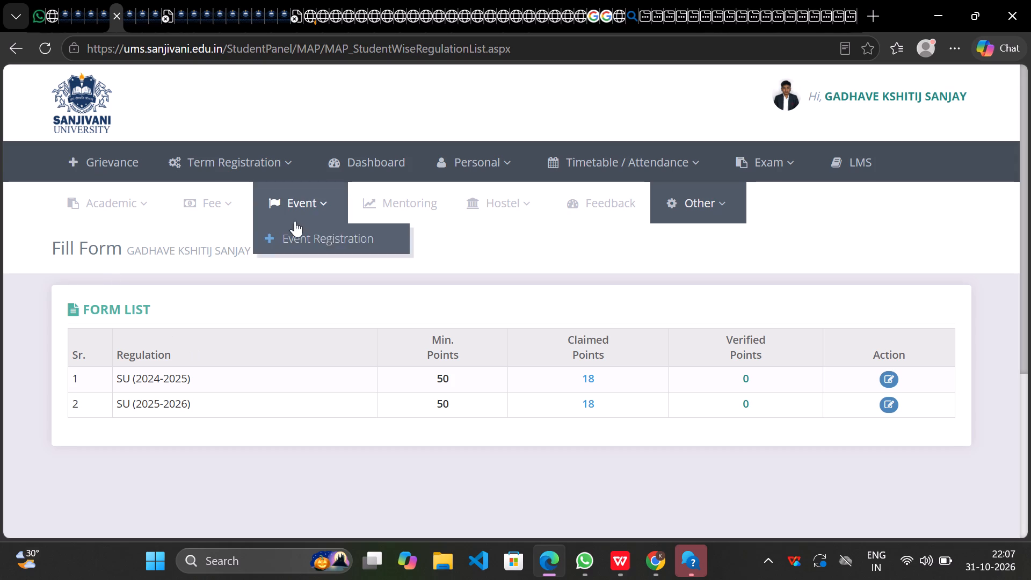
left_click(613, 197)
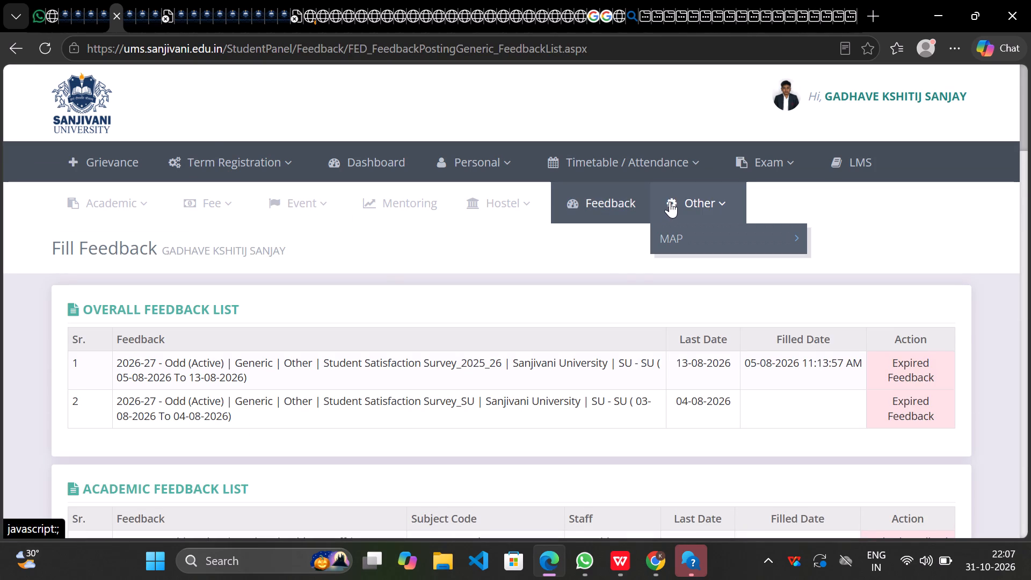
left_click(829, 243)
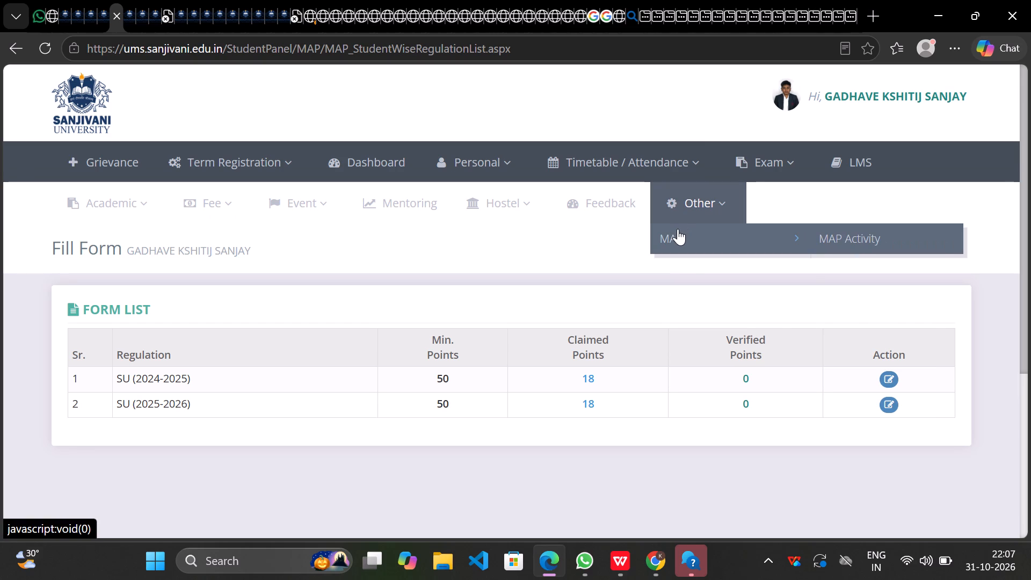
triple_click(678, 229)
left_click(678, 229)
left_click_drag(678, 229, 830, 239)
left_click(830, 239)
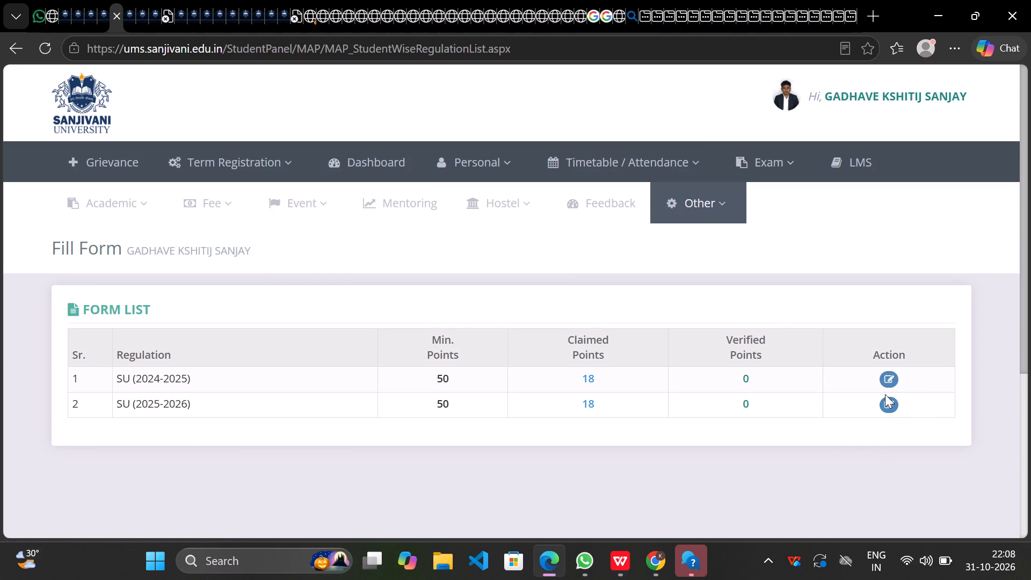
Open the SU (2025-2026) form and review its activity list.
left_click(885, 402)
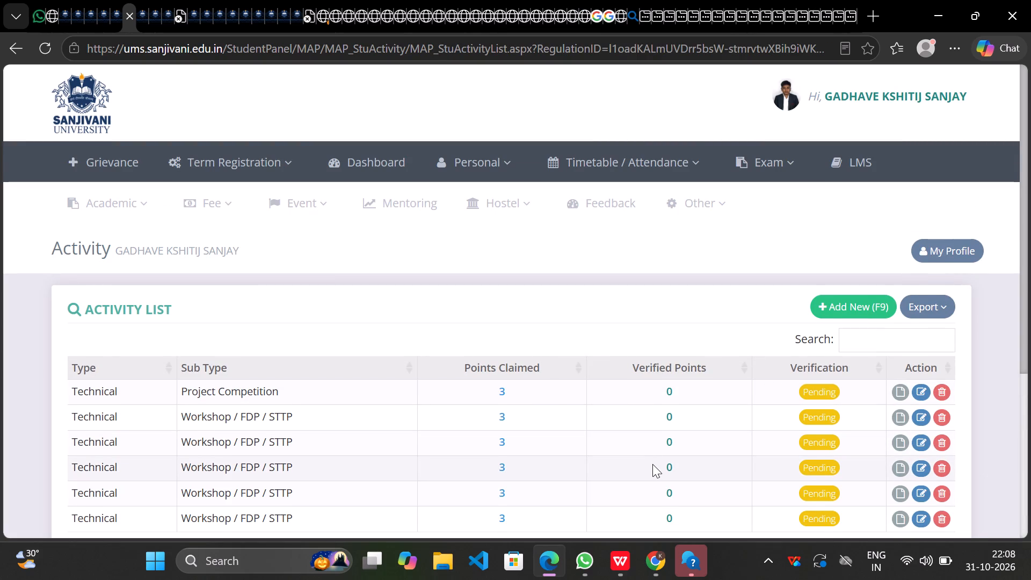
scroll(652, 464, "down", 1)
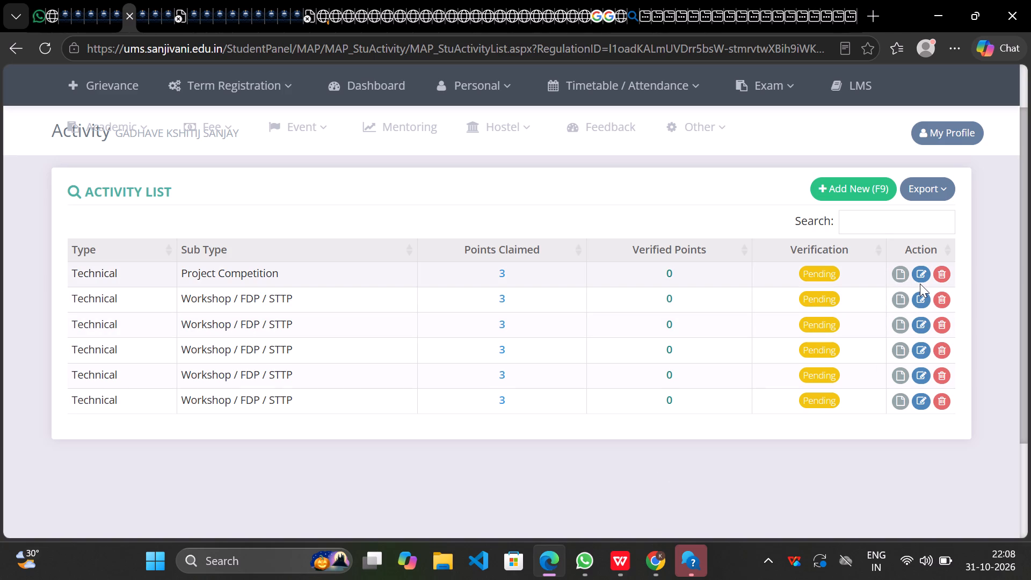
View the Project Competition activity's details and open its uploaded certificate PDF.
left_click(899, 273)
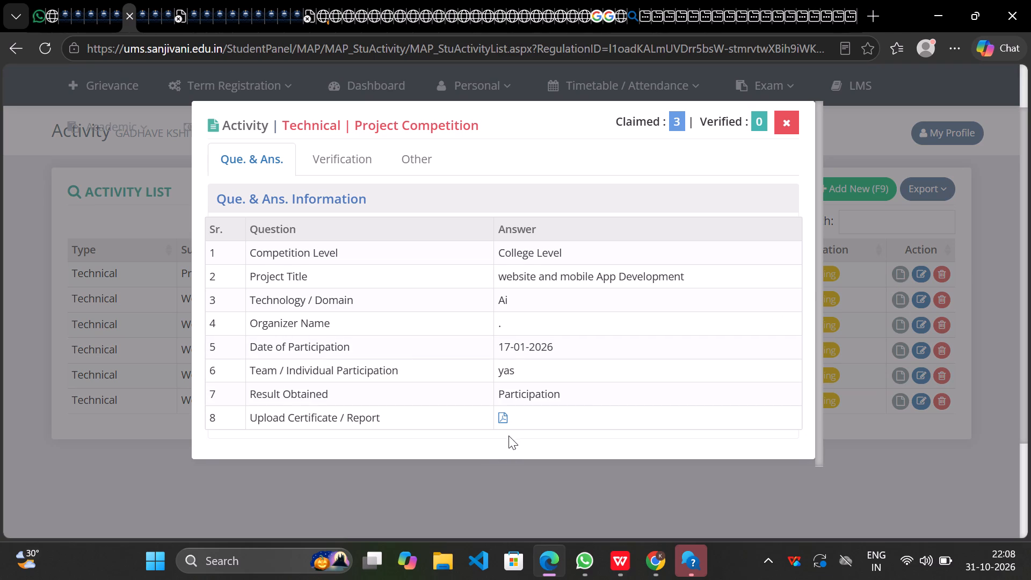
left_click(505, 419)
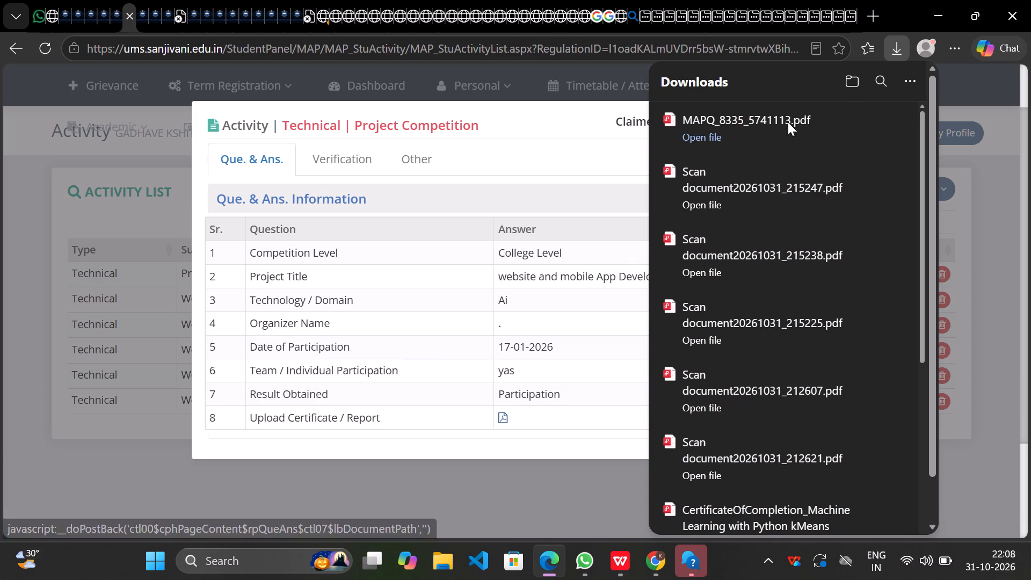
left_click(753, 137)
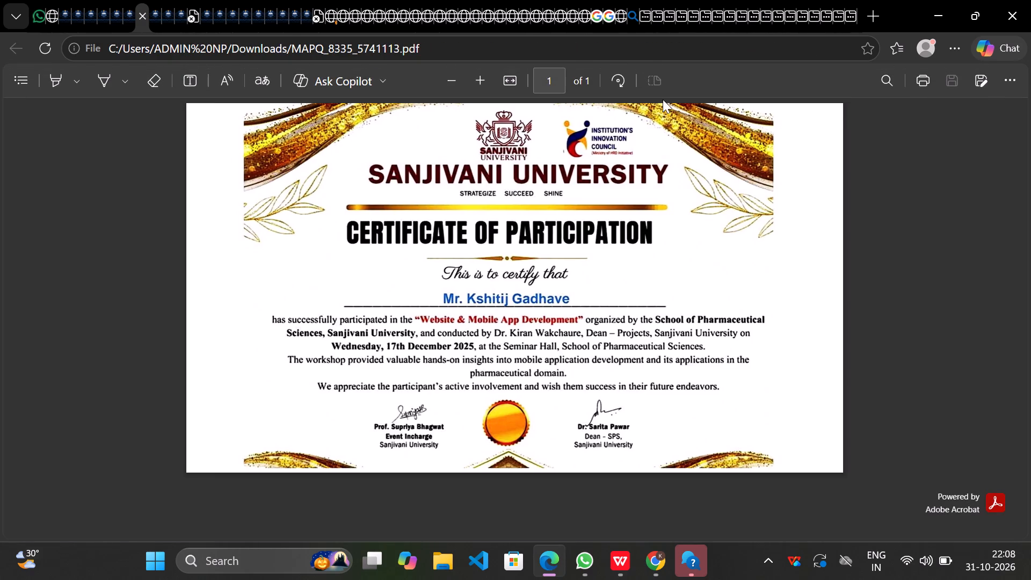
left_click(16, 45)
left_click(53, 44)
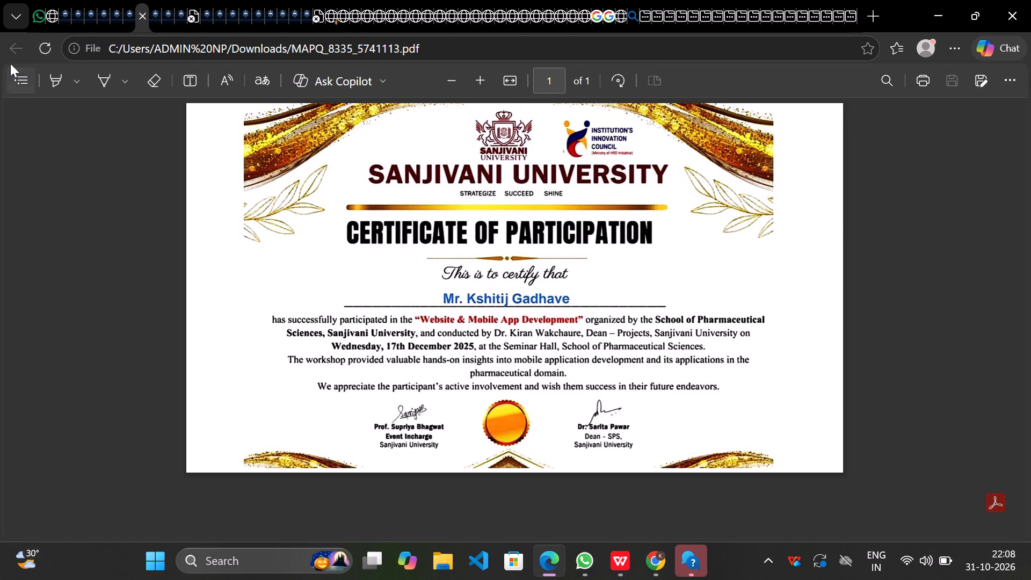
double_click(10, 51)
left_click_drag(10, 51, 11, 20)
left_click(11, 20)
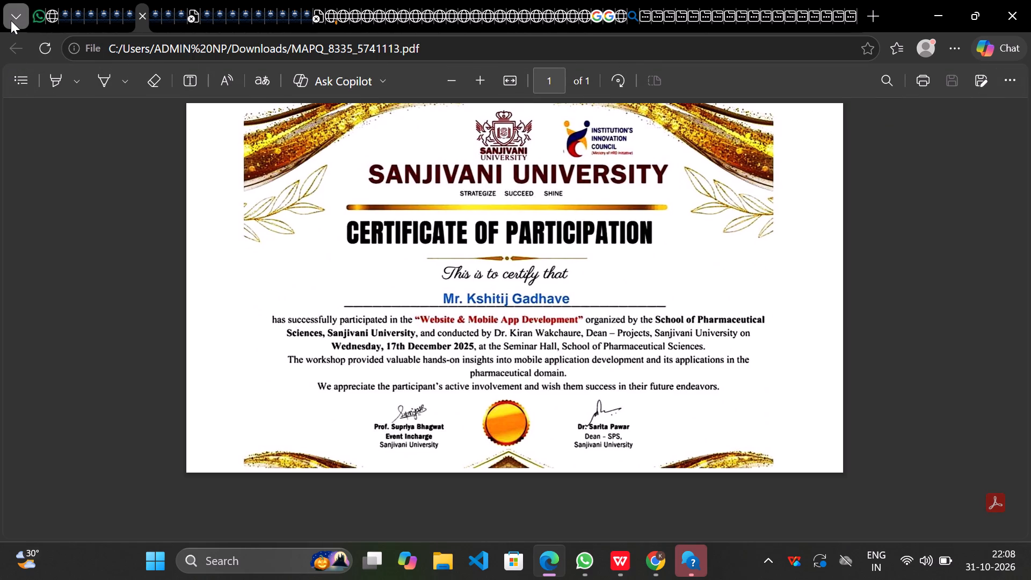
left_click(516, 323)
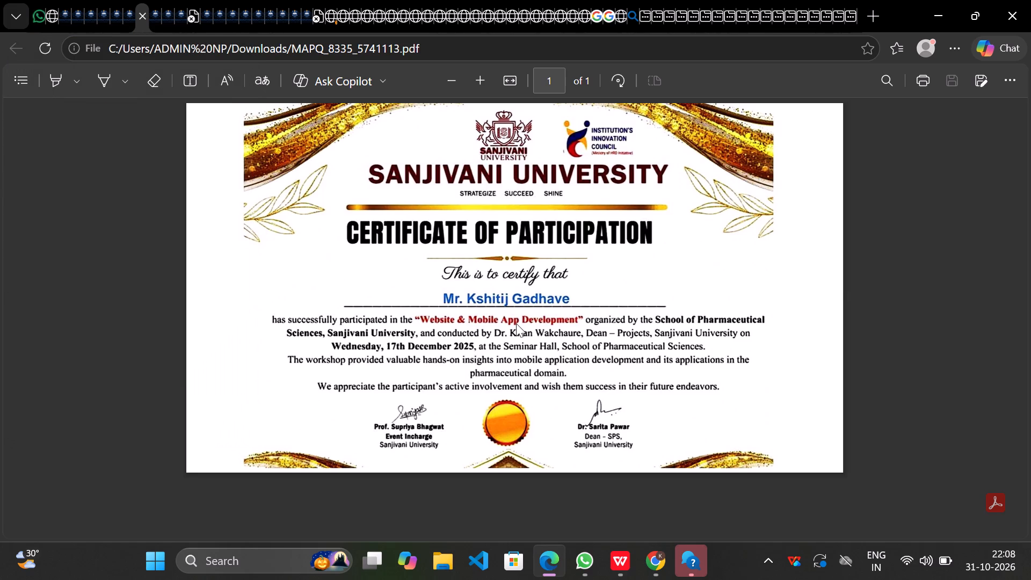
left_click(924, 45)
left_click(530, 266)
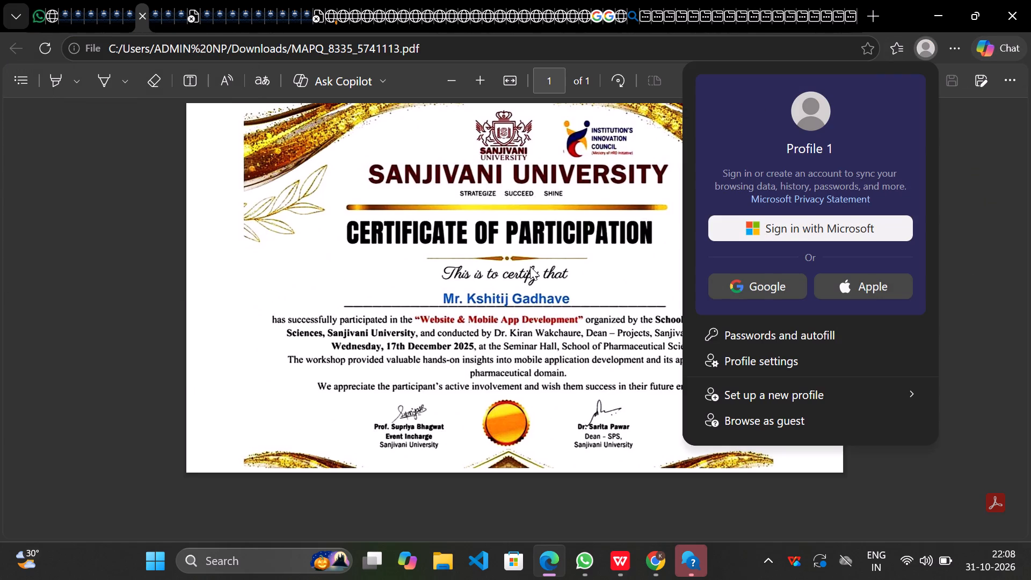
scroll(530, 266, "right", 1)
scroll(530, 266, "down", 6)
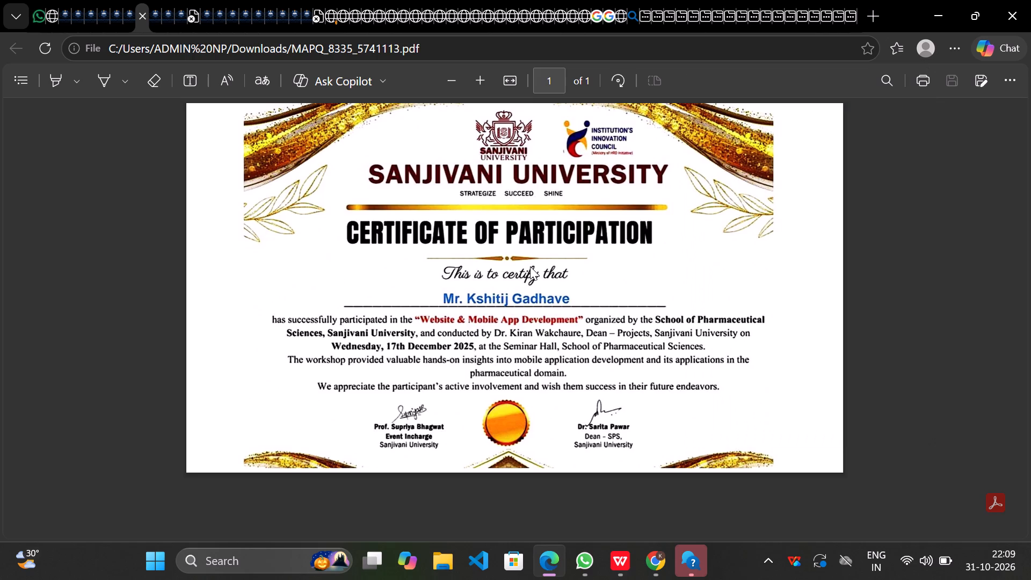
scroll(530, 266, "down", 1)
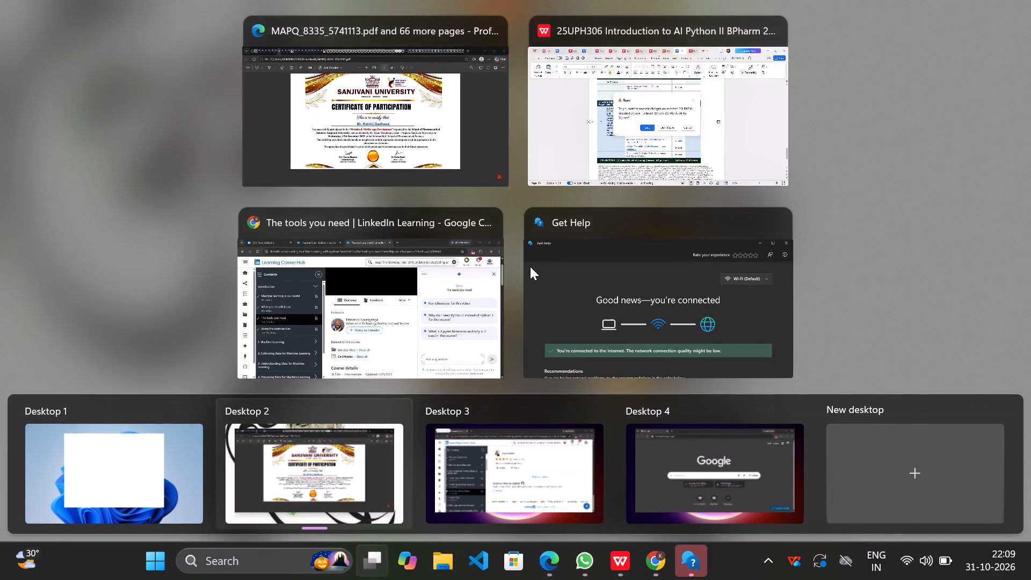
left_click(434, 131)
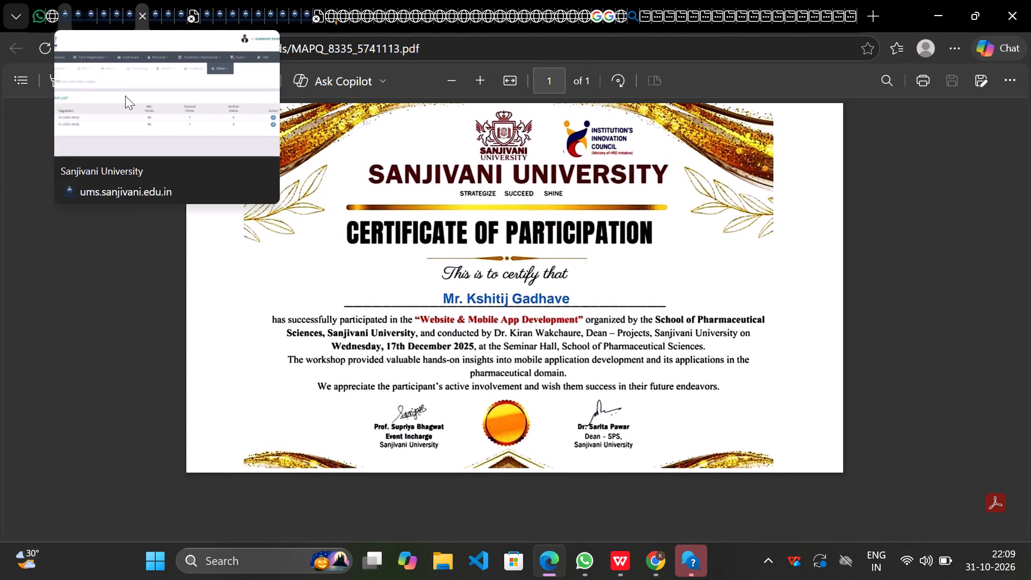
Switch back to the MAP form list page and reopen the SU (2025-2026) activity list to review its entries.
left_click(127, 101)
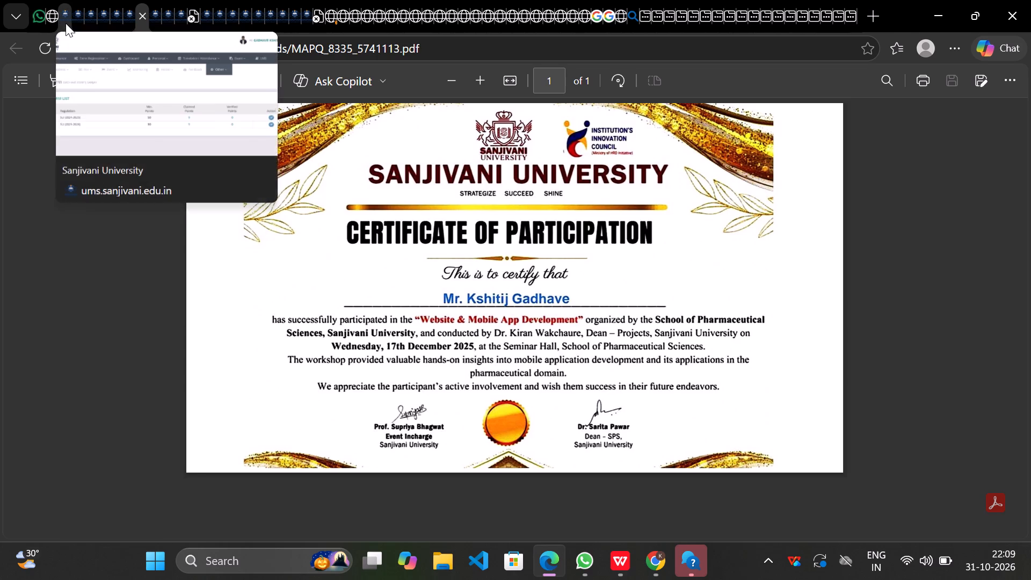
left_click(66, 23)
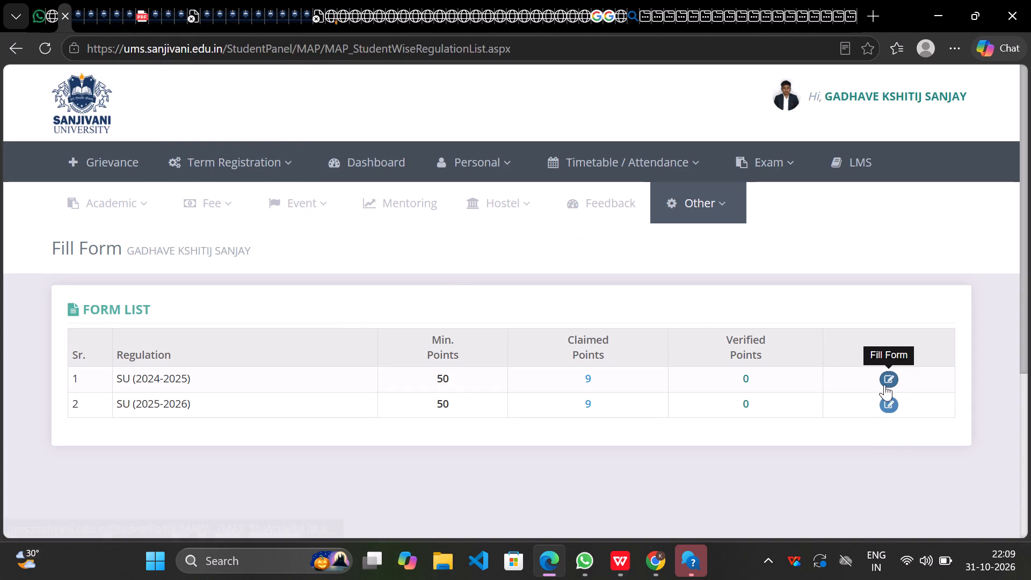
left_click(888, 402)
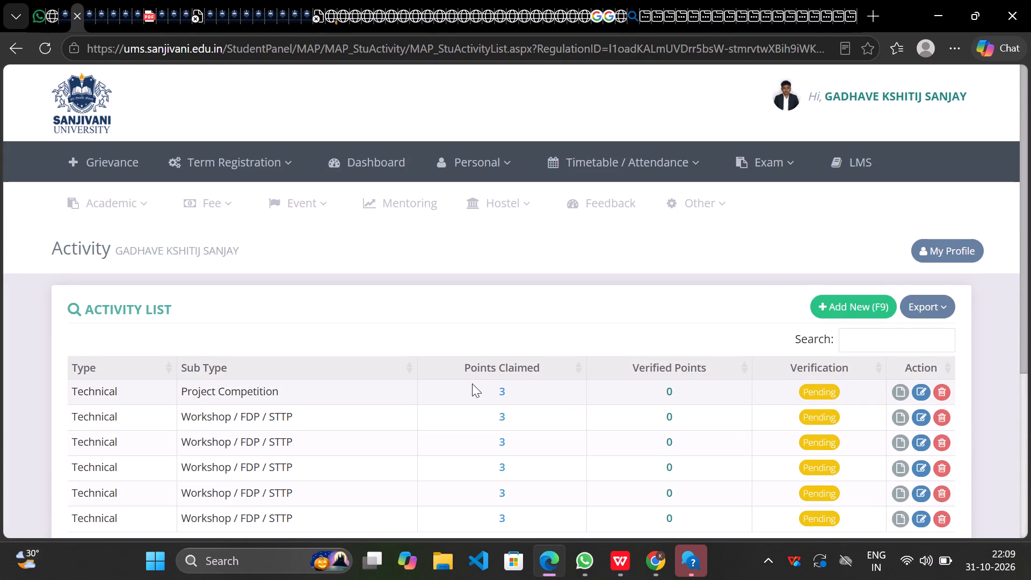
scroll(472, 383, "down", 1)
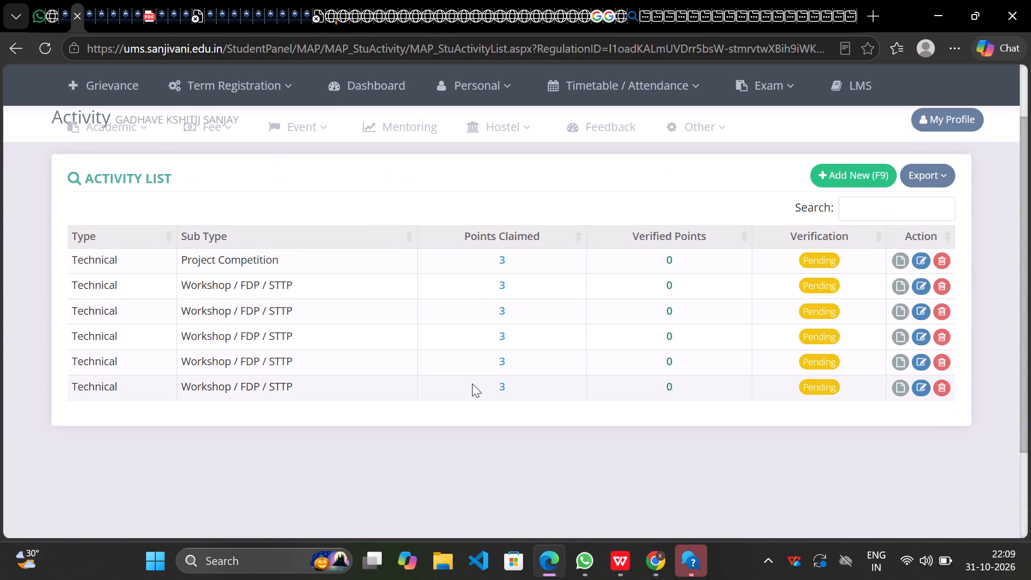
Check the verification status of the first Workshop / FDP / STTP entry in the activity list.
left_click(810, 285)
triple_click(810, 285)
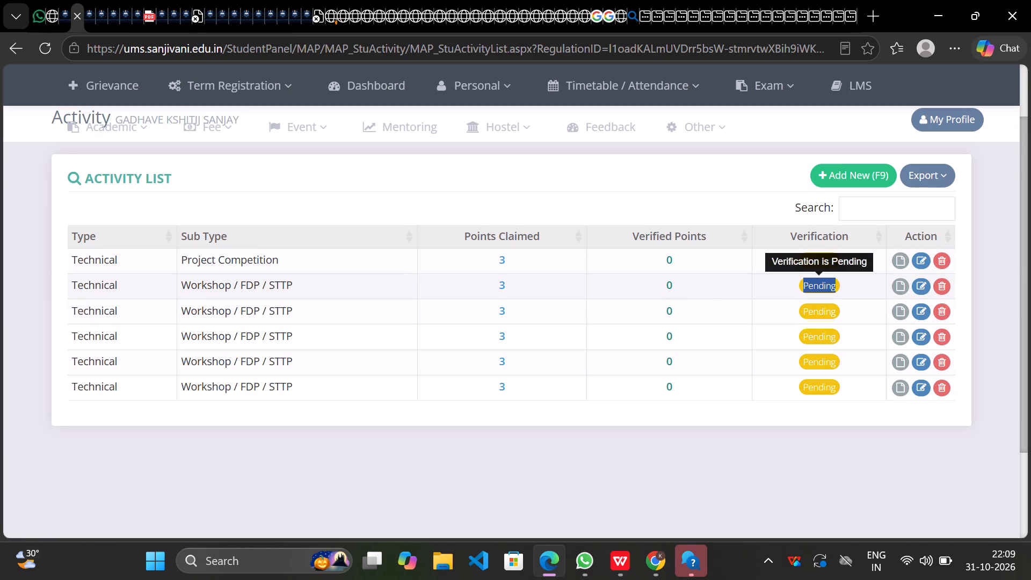
left_click(690, 278)
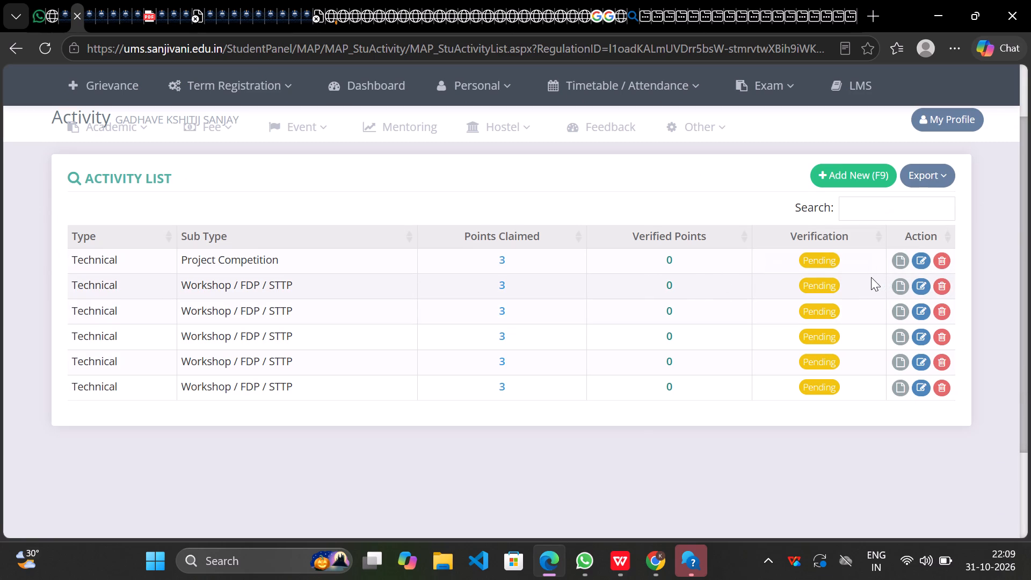
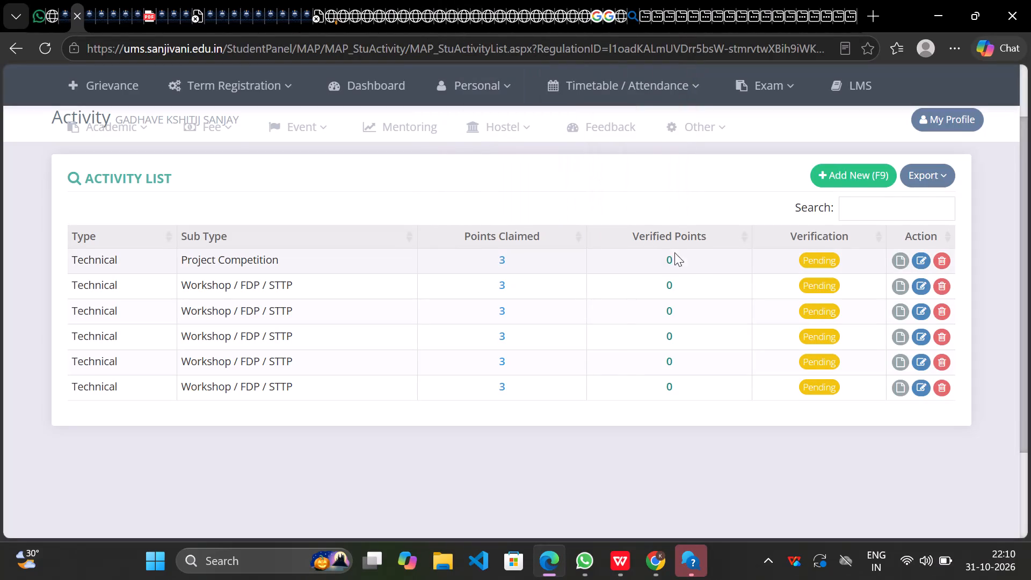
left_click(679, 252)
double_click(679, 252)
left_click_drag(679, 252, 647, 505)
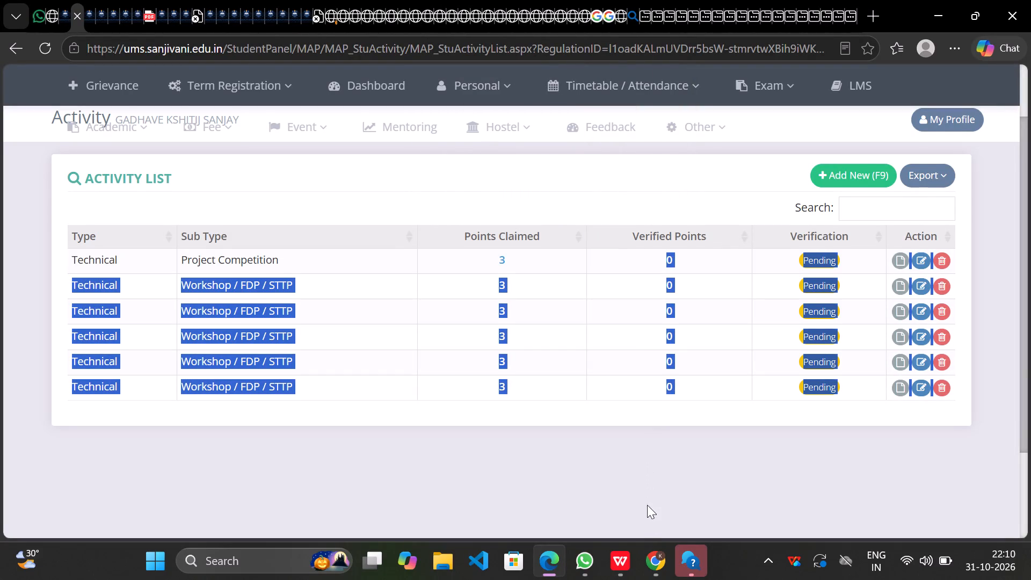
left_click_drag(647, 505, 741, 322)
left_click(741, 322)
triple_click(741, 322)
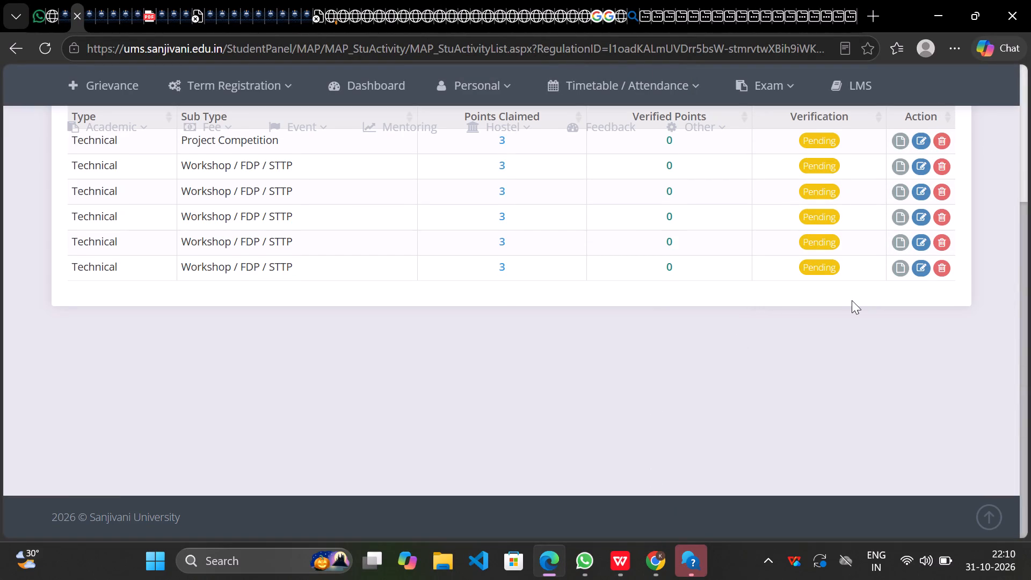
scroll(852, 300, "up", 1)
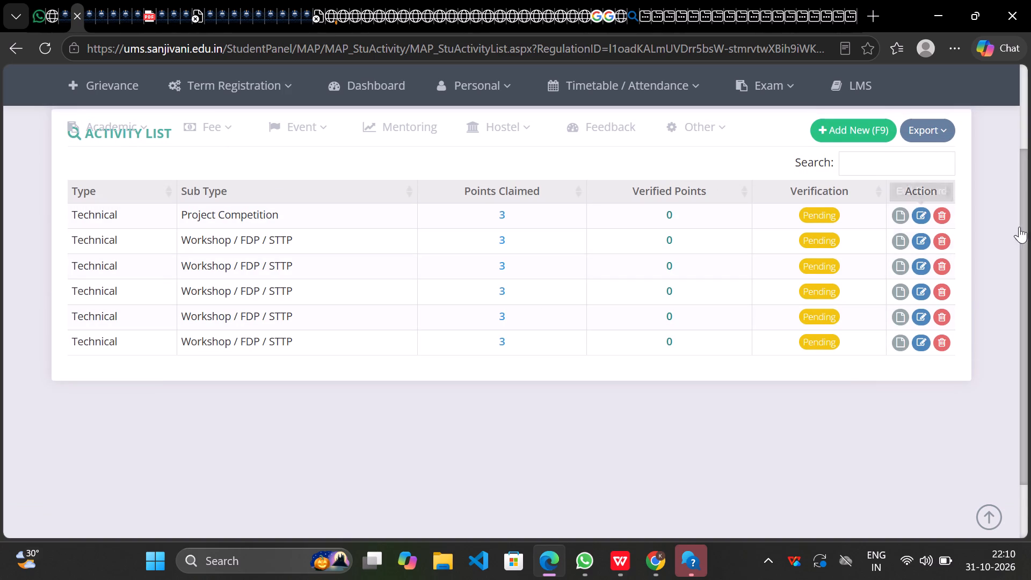
Open the third Workshop / FDP / STTP activity in the list for editing, review its details and try to save it.
left_click(919, 289)
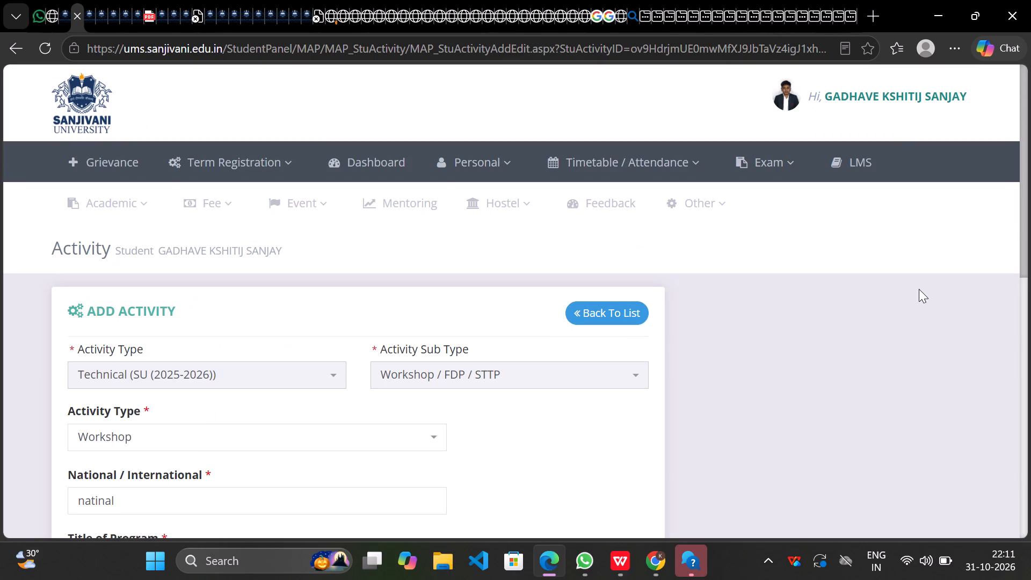
left_click(564, 323)
scroll(564, 323, "down", 3)
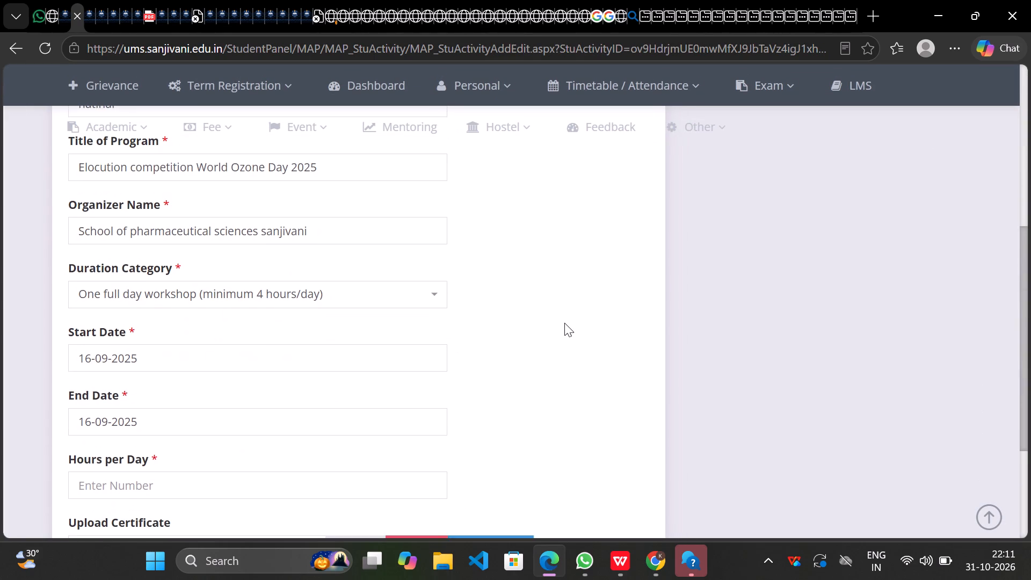
scroll(567, 318, "down", 2)
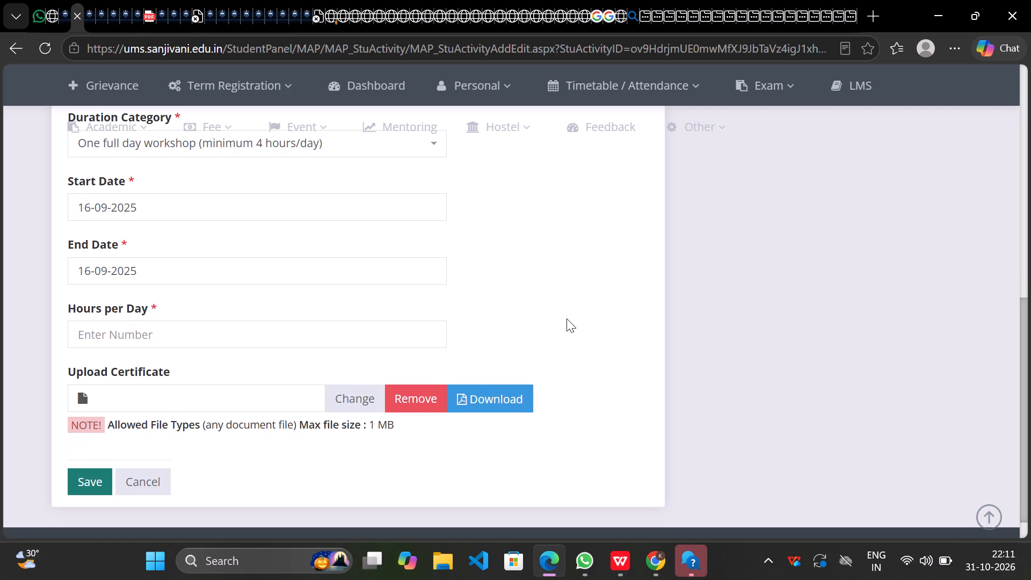
left_click(84, 487)
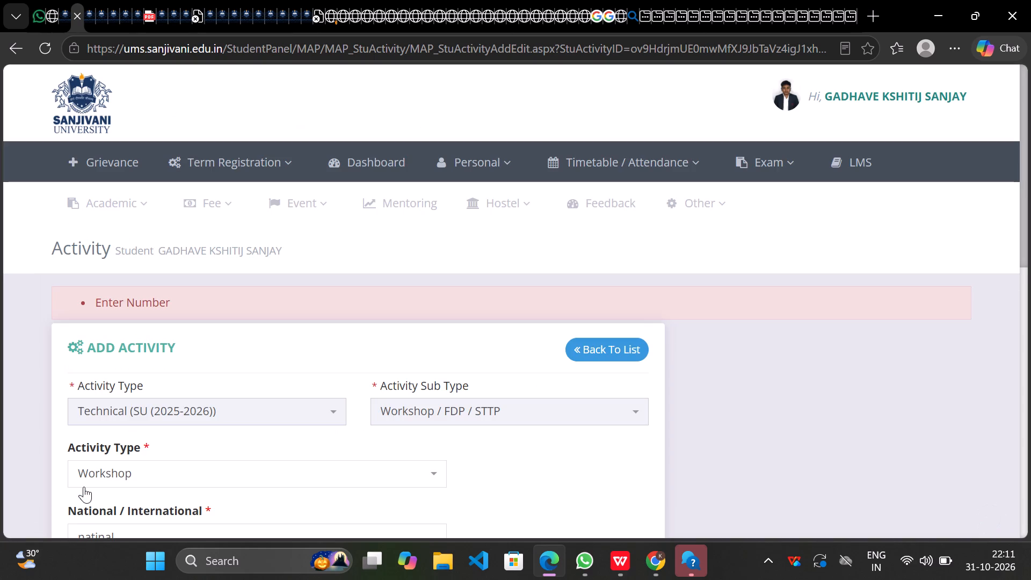
Set Hours per Day to 2 for the Elocution competition World Ozone Day 2025 activity and save it.
scroll(84, 487, "down", 2)
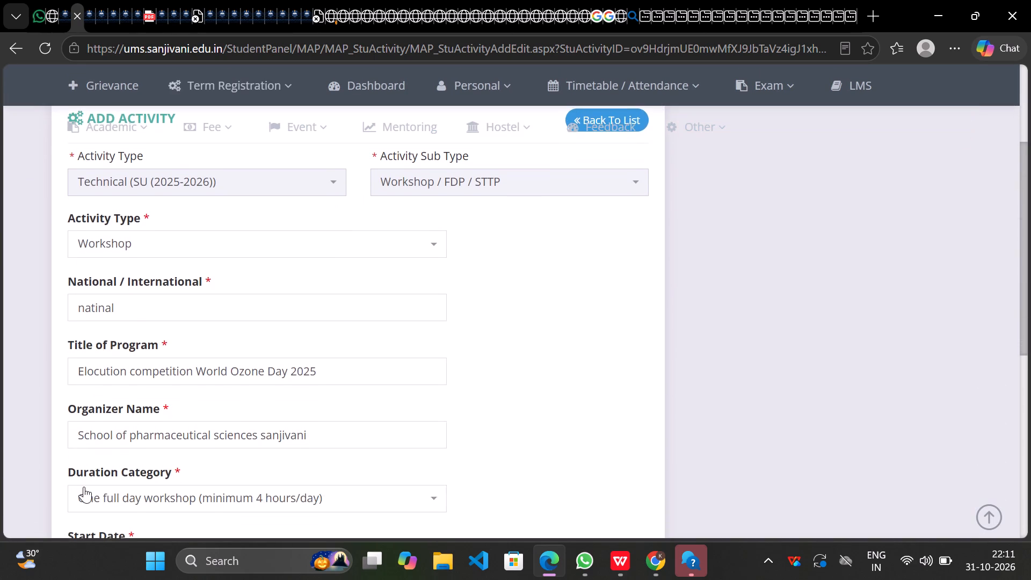
scroll(84, 487, "down", 2)
scroll(127, 430, "down", 1)
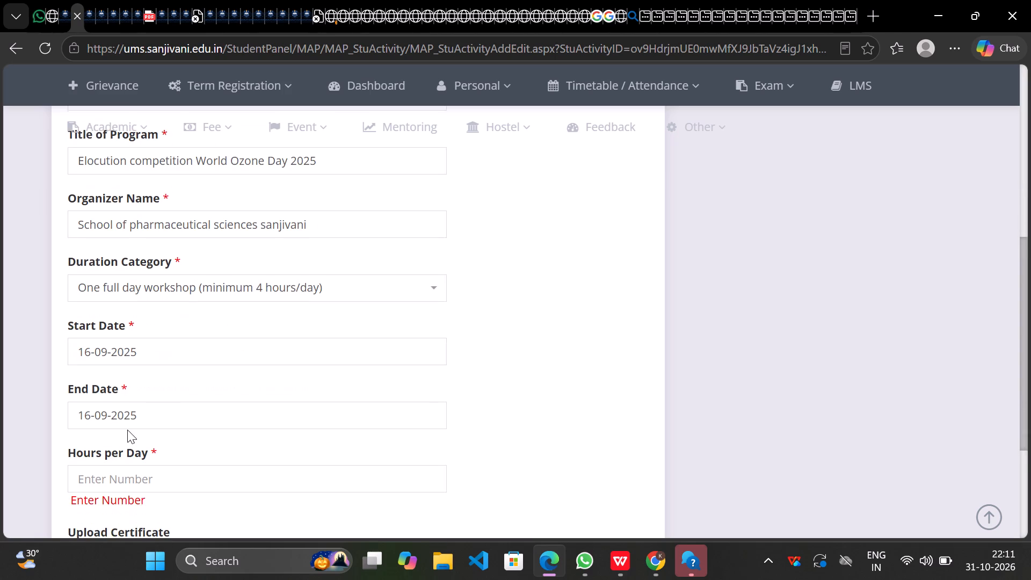
scroll(127, 430, "down", 1)
left_click(116, 439)
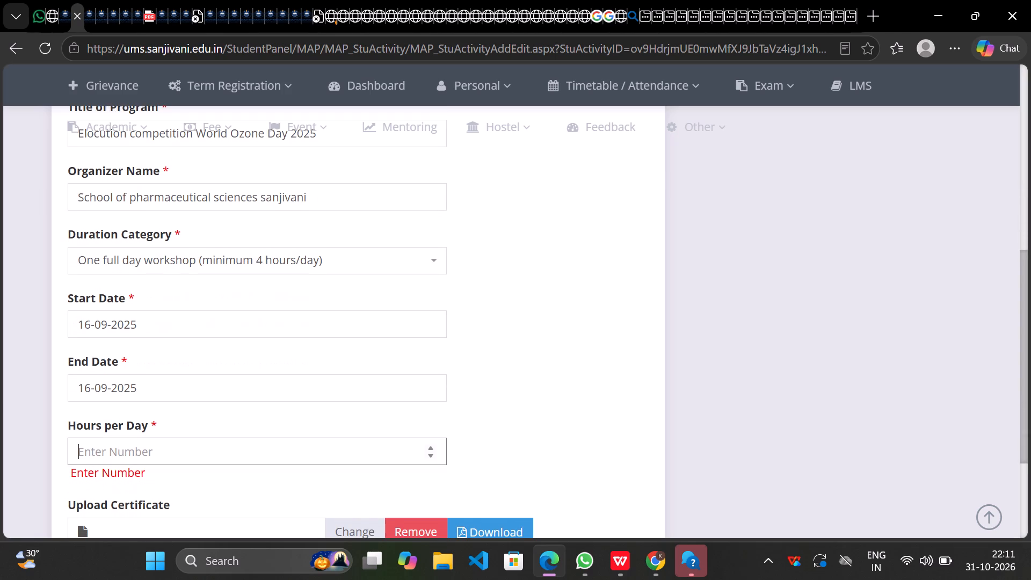
key("2")
scroll(116, 439, "down", 4)
scroll(97, 532, "right", 2)
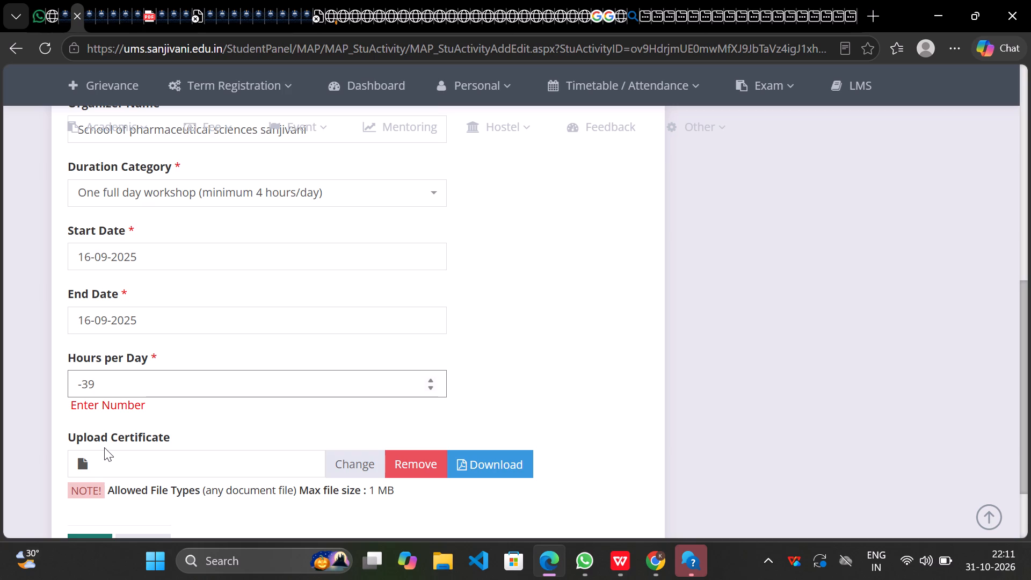
key("BackSpace")
key("BackSpace")
key("2")
key("BackSpace")
key("BackSpace")
key("BackSpace")
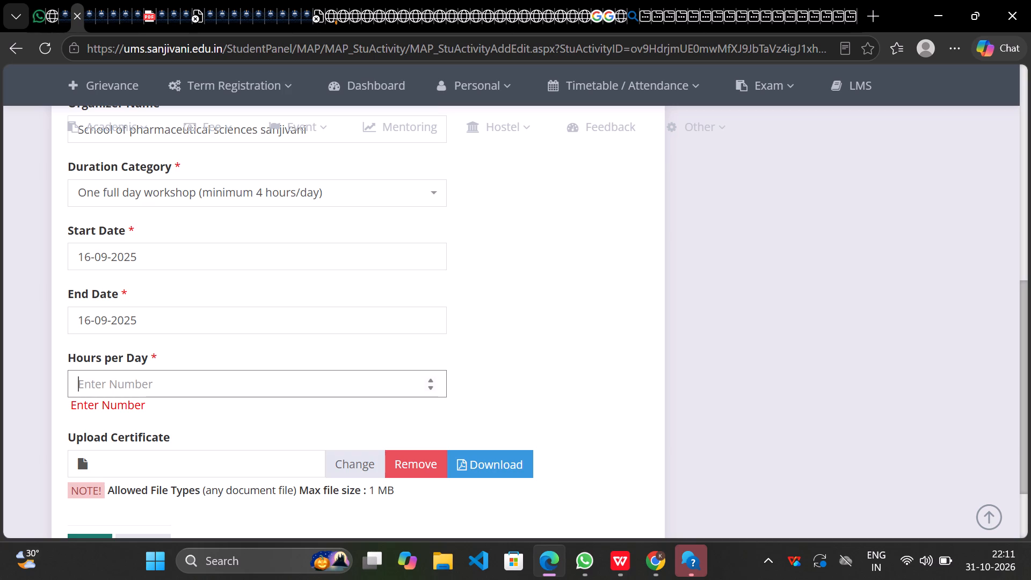
key("2")
scroll(104, 447, "down", 1)
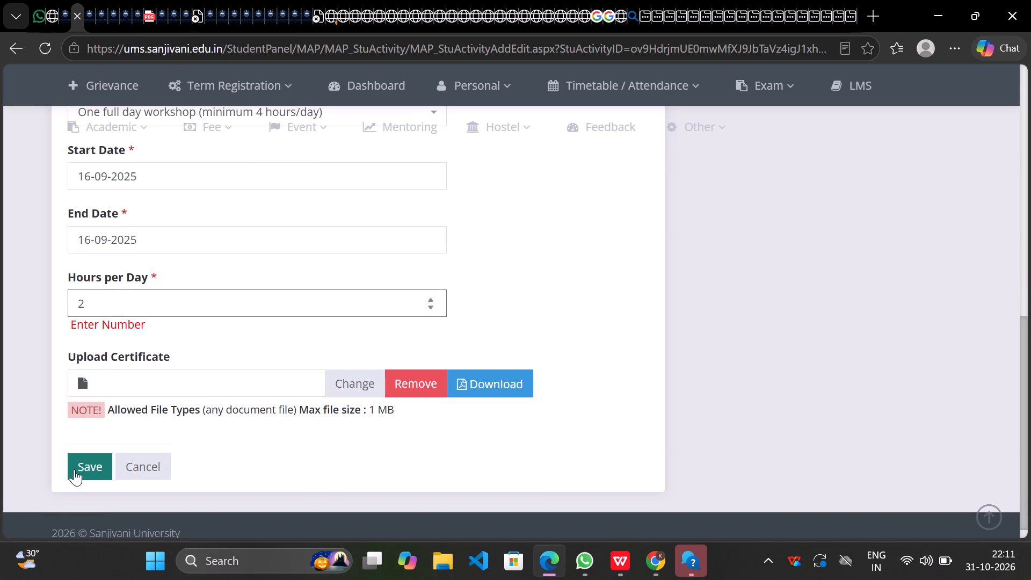
left_click(75, 469)
double_click(79, 456)
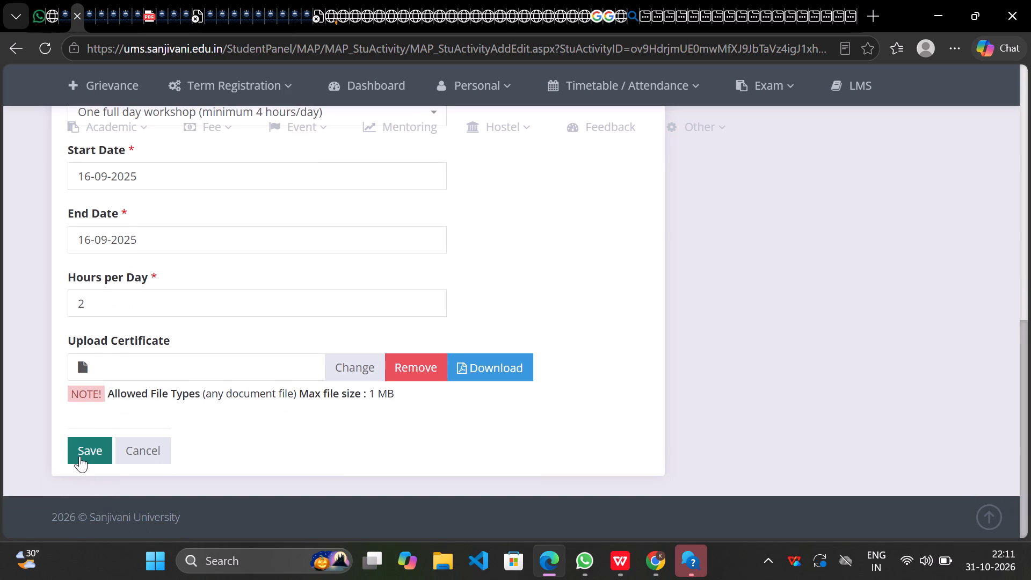
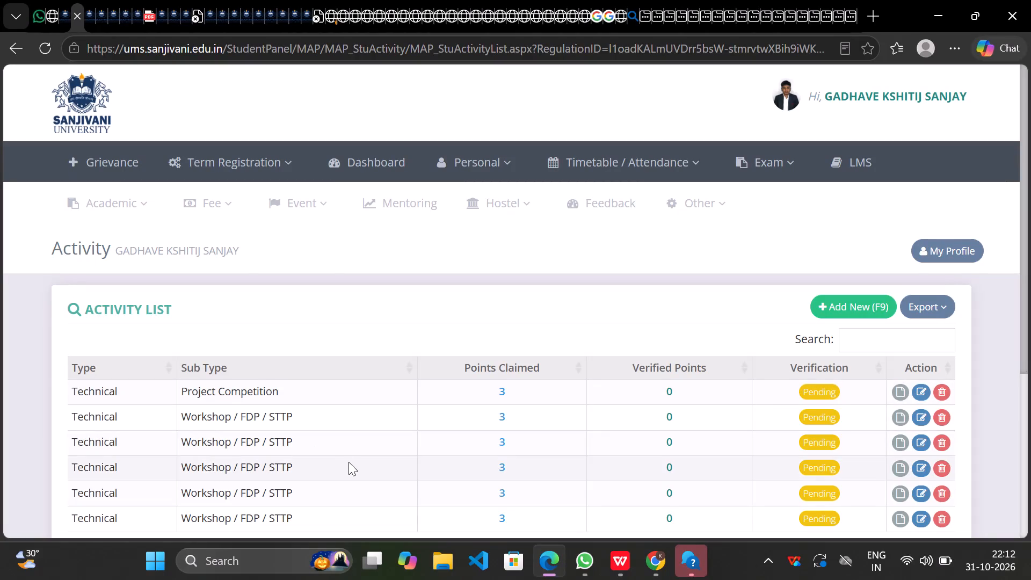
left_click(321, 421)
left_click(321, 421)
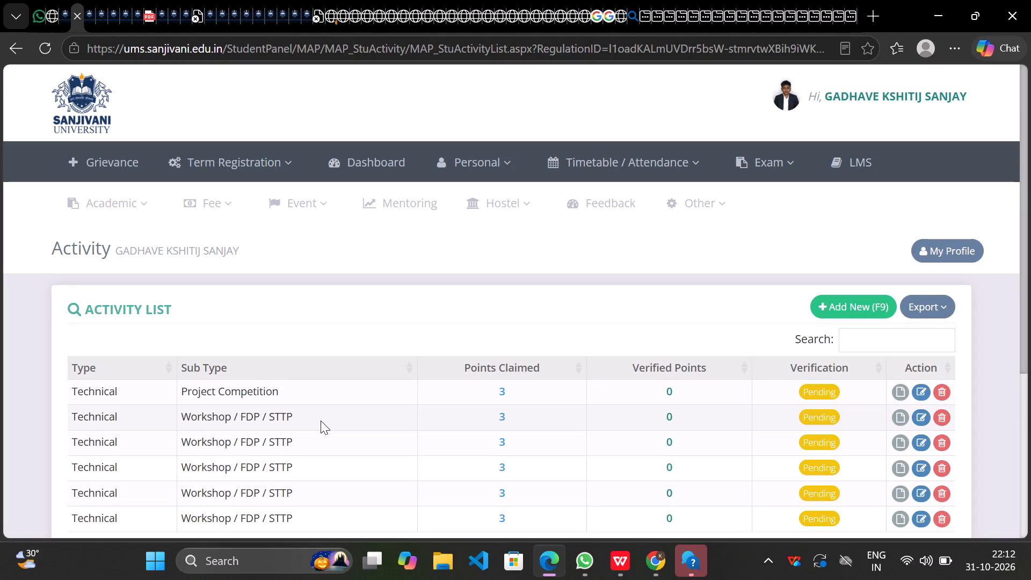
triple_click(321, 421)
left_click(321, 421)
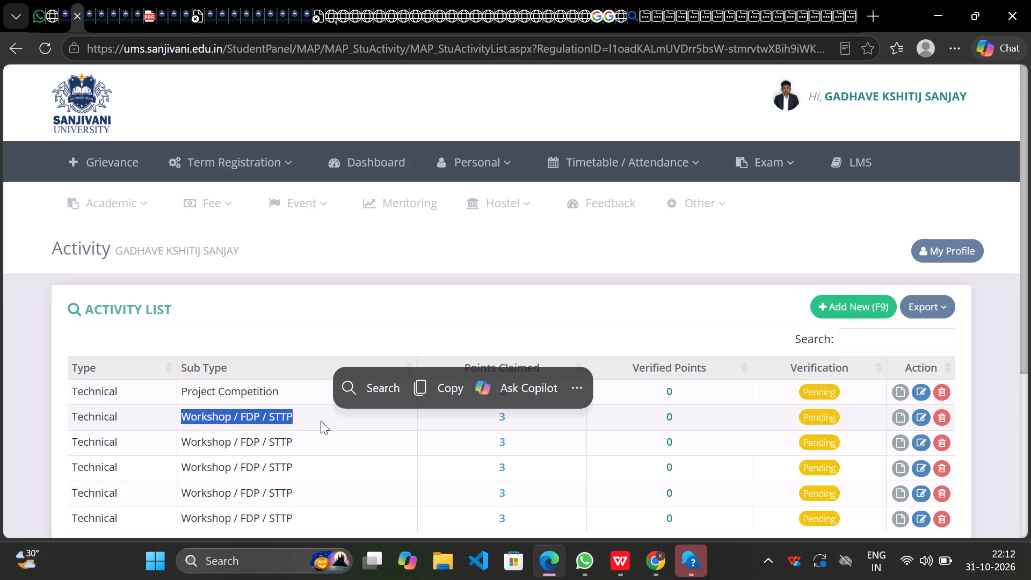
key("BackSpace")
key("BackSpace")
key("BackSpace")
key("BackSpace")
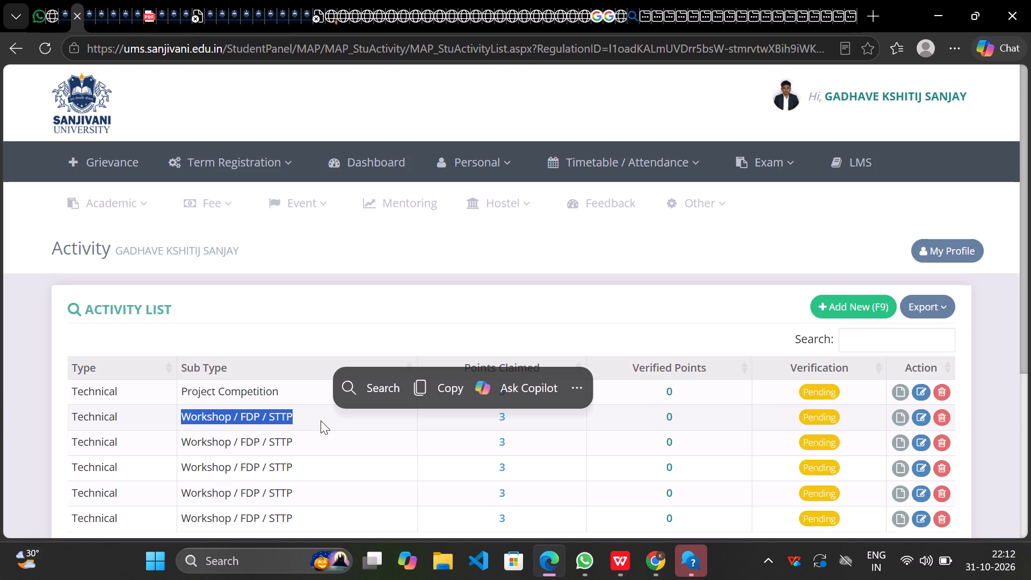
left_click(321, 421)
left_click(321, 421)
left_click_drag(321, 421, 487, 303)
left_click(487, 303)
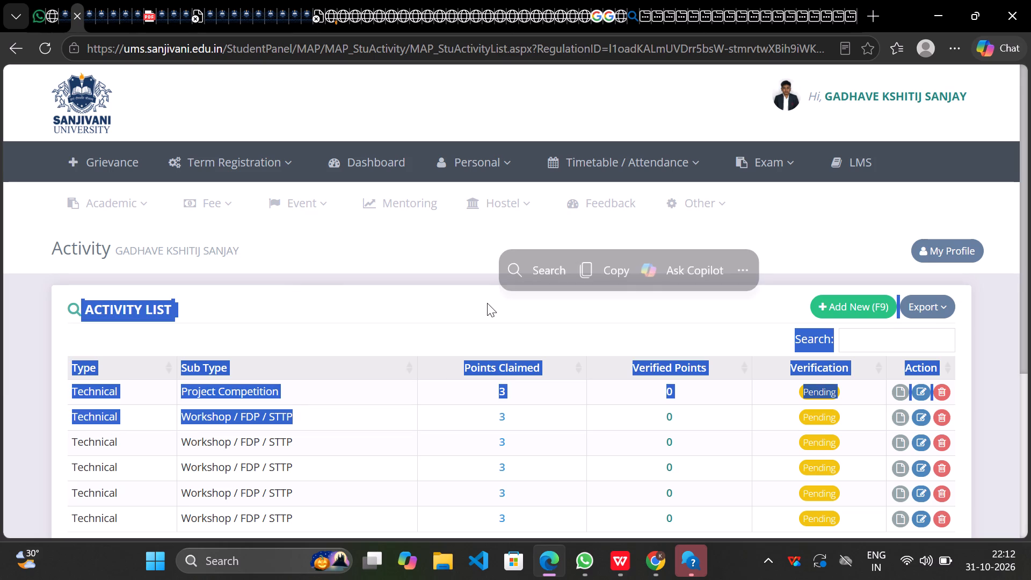
Clear the text selection on the activity list page and look over the listed entries.
left_click(450, 325)
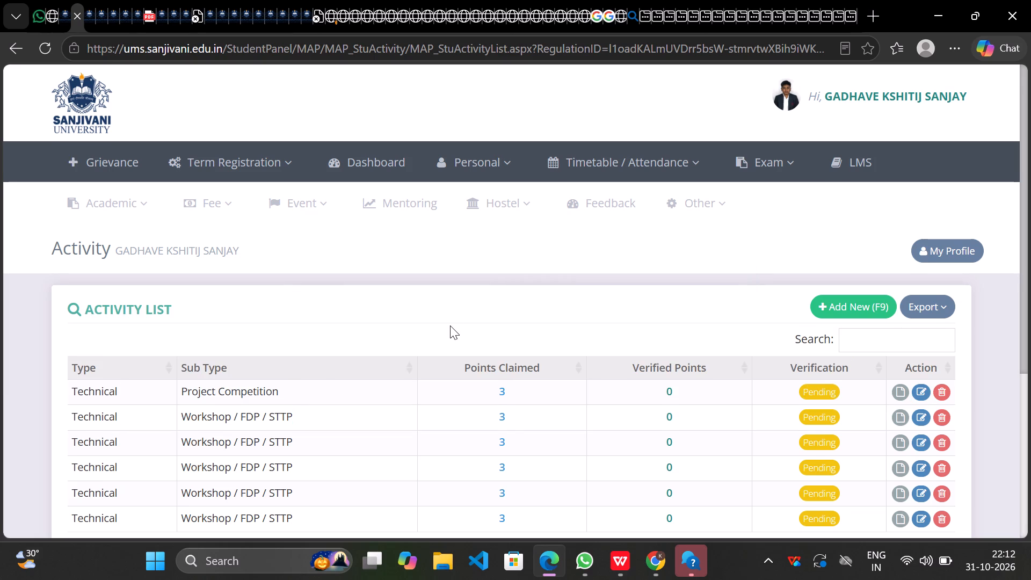
scroll(450, 325, "down", 1)
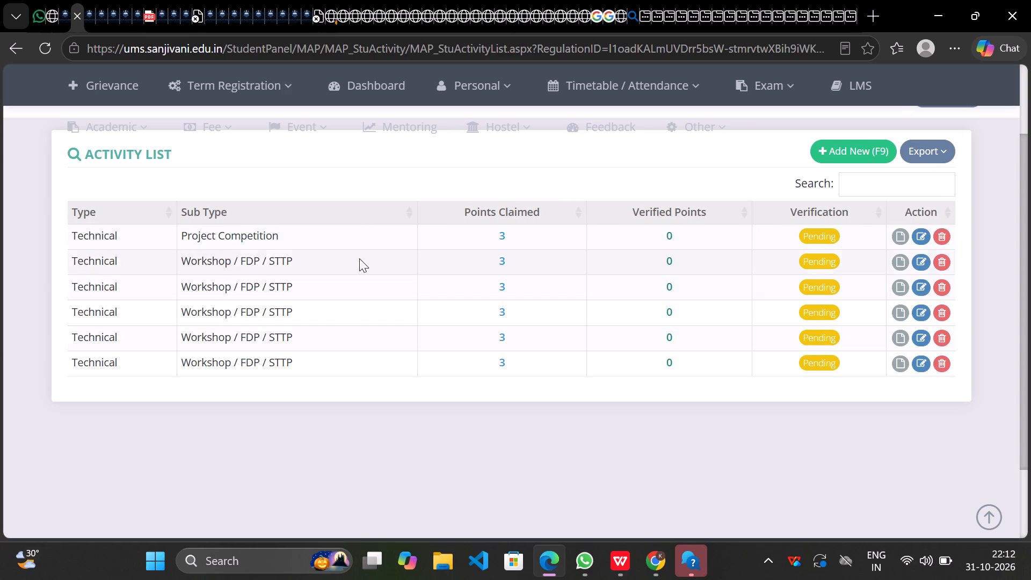
Close the Microsoft Edge window showing the student portal's activity list.
left_click(1030, 0)
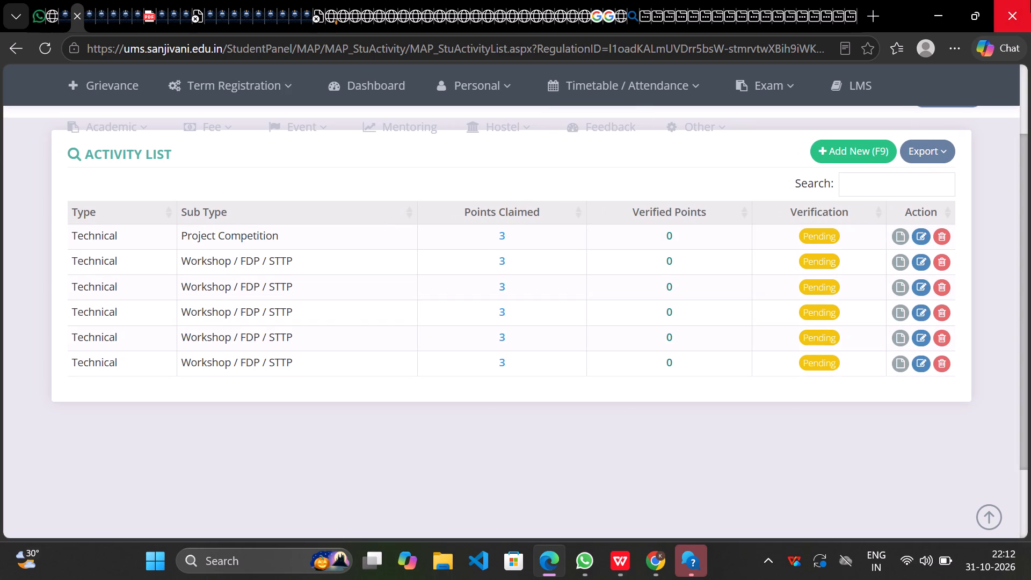
double_click(1030, 0)
left_click_drag(1030, 0, 0, 15)
left_click(19, 1)
left_click_drag(19, 1, 1030, 0)
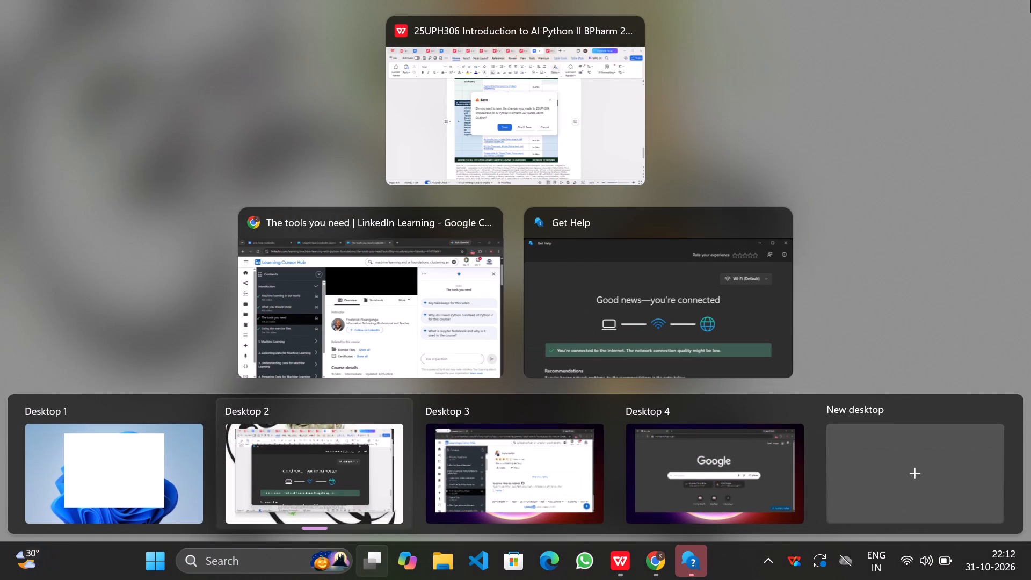
Remove virtual desktops 4, 3 and 2 and return to Desktop 1.
left_click(795, 487)
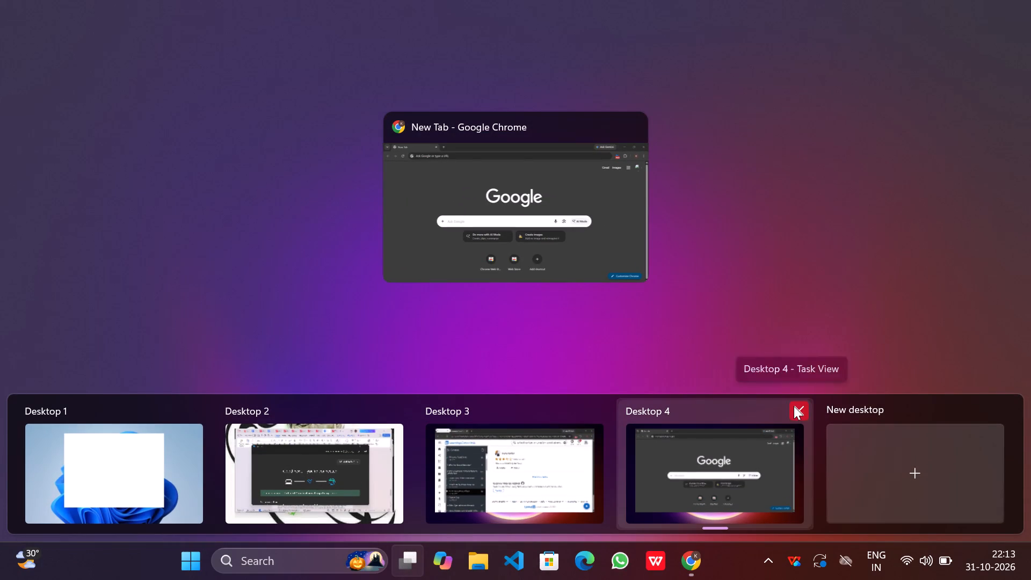
left_click(794, 406)
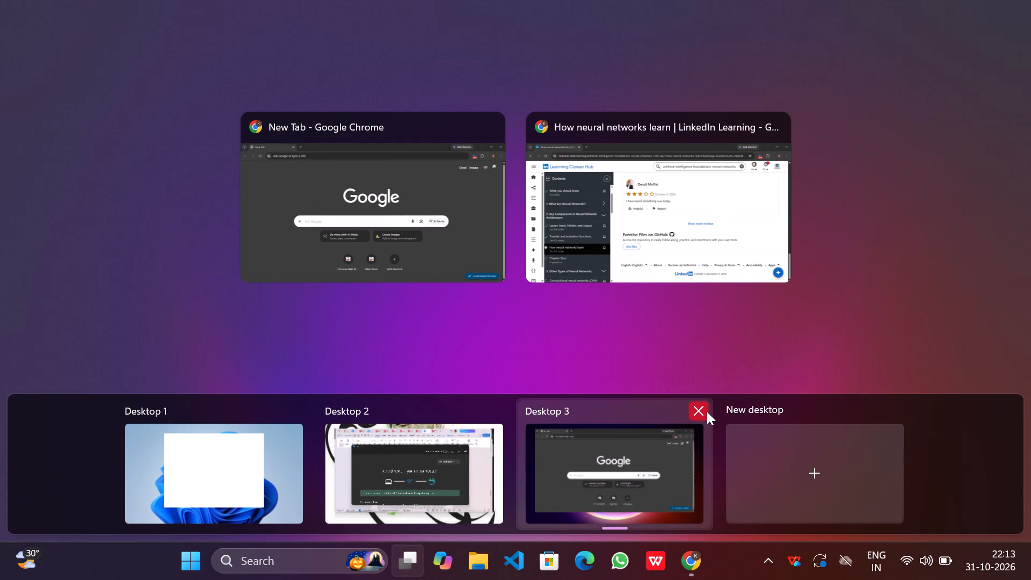
left_click(707, 411)
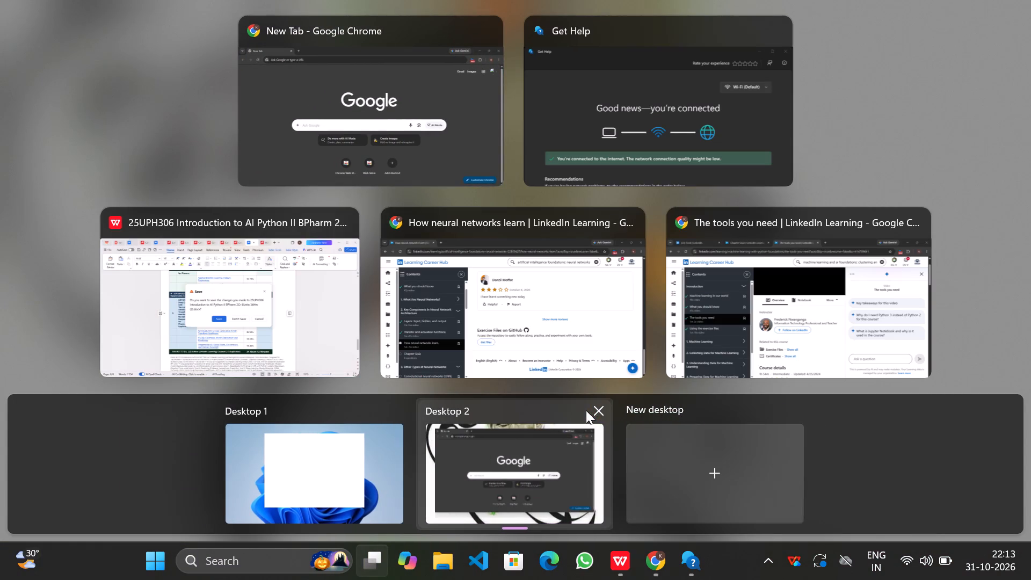
left_click(601, 409)
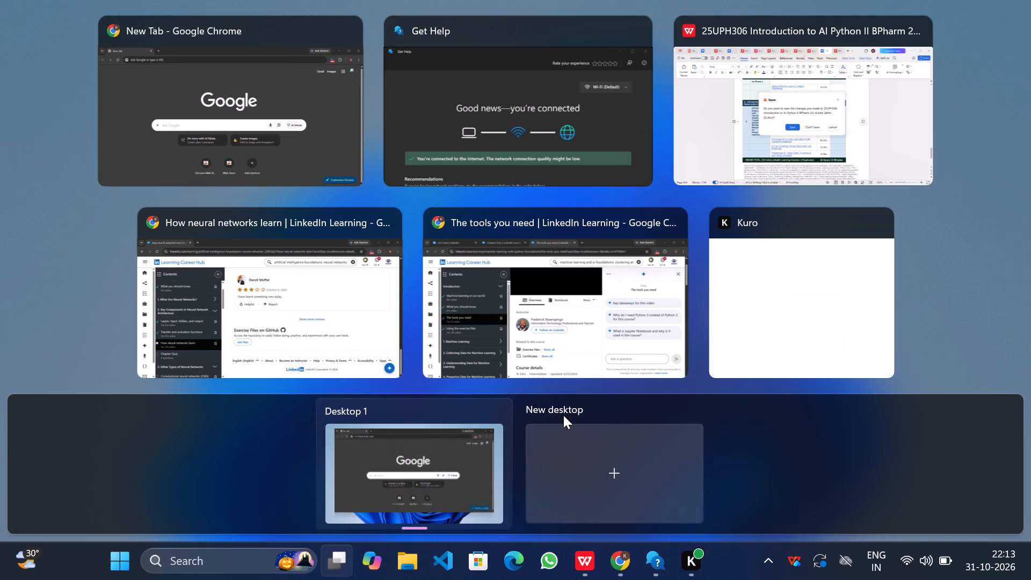
left_click(497, 412)
left_click(497, 412)
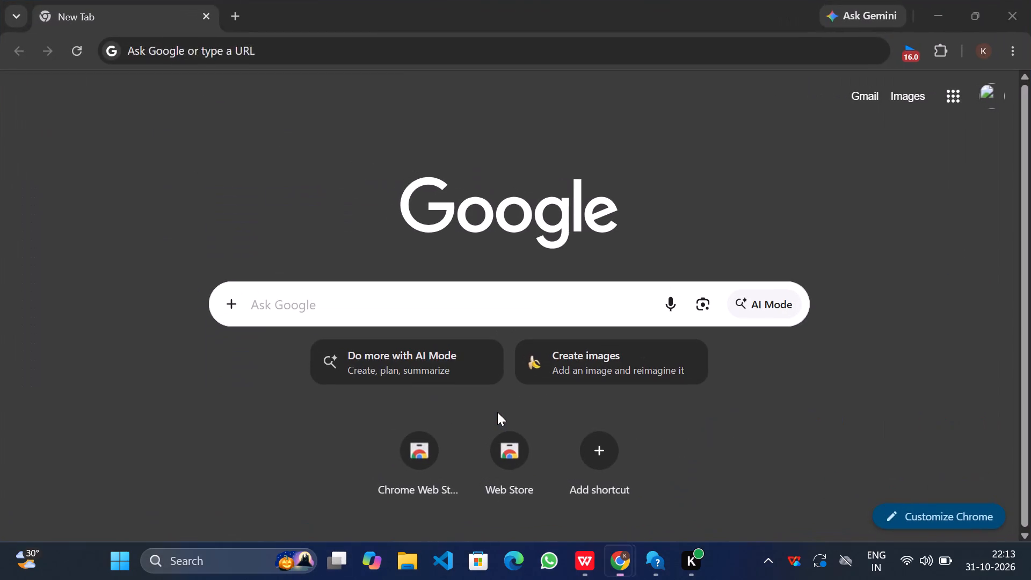
Switch to the Chrome window holding only an empty new tab and close it.
scroll(497, 412, "right", 11)
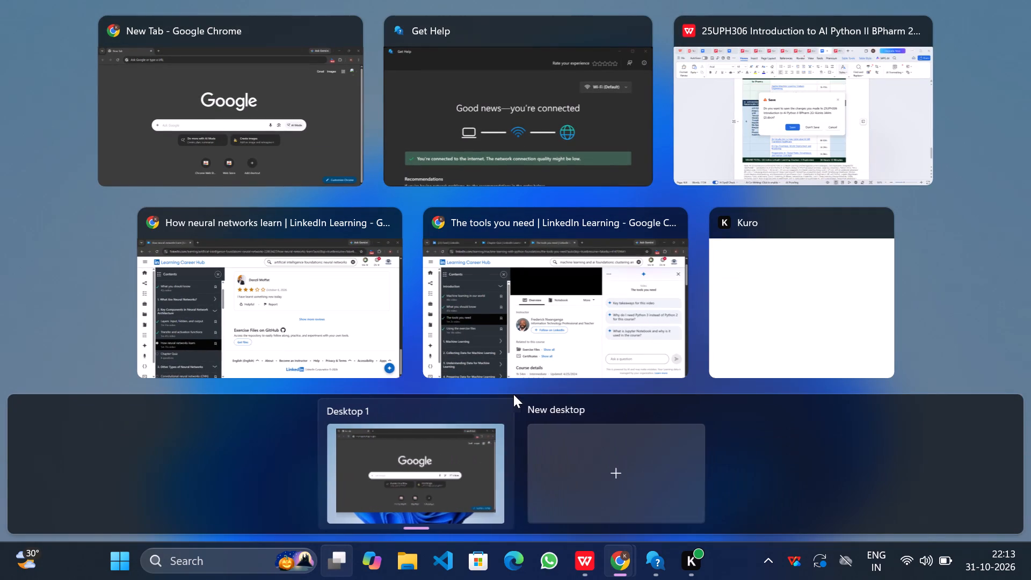
left_click(571, 524)
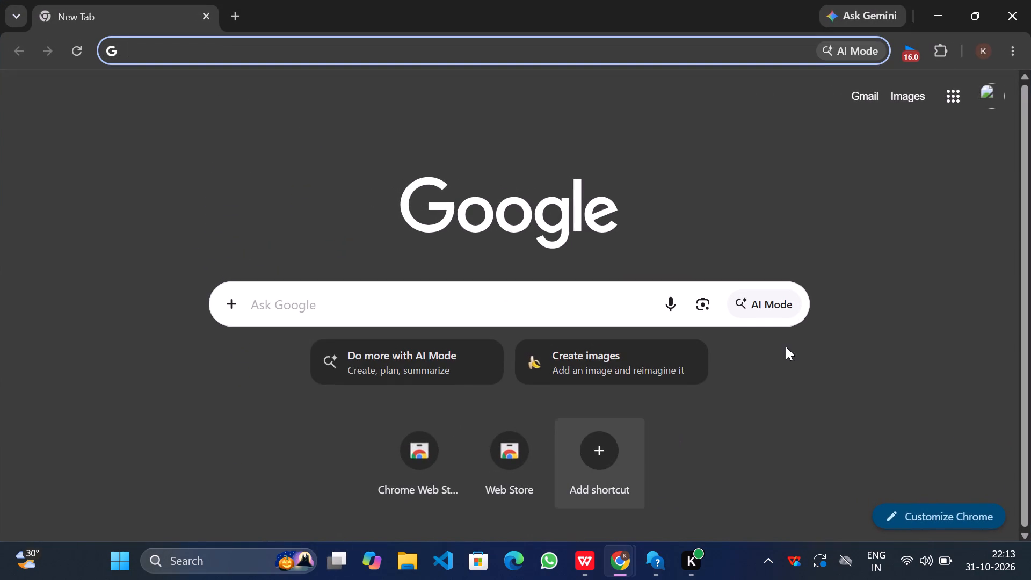
left_click(1025, 6)
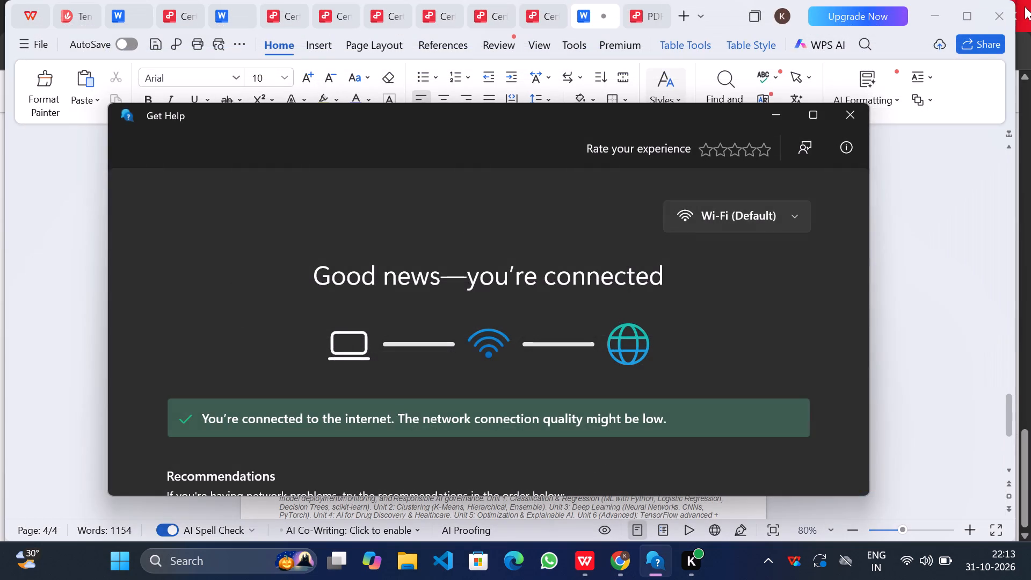
Close the WPS Office window, saving the changes to 25UPH306 Introduction to AI Python II BPharm 2Cr 6Units 34Hrs (2).docx.
left_click(1012, 0)
triple_click(990, 13)
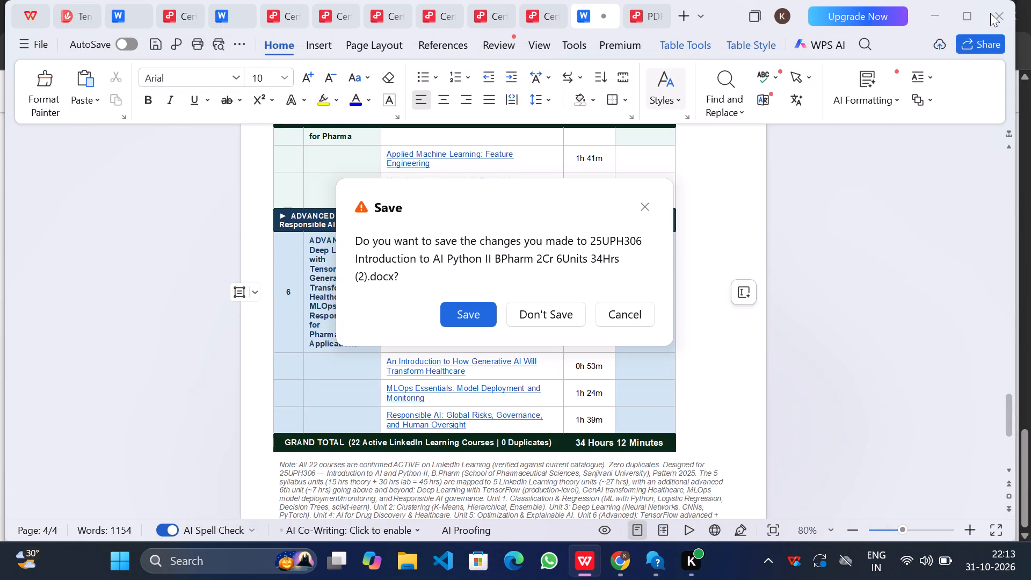
left_click_drag(990, 13, 516, 307)
left_click_drag(516, 307, 480, 309)
left_click(480, 309)
Continue closing WPS Office and save the changes to the next modified 25UPH306 document.
left_click(989, 9)
double_click(989, 9)
left_click_drag(989, 9, 455, 295)
left_click(455, 295)
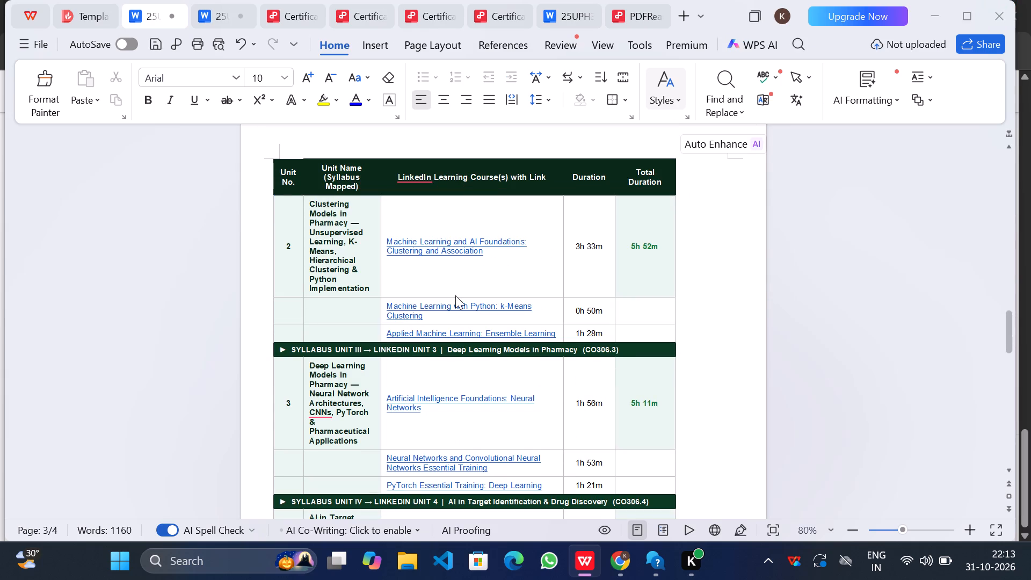
left_click_drag(455, 295, 1001, 10)
left_click(1001, 10)
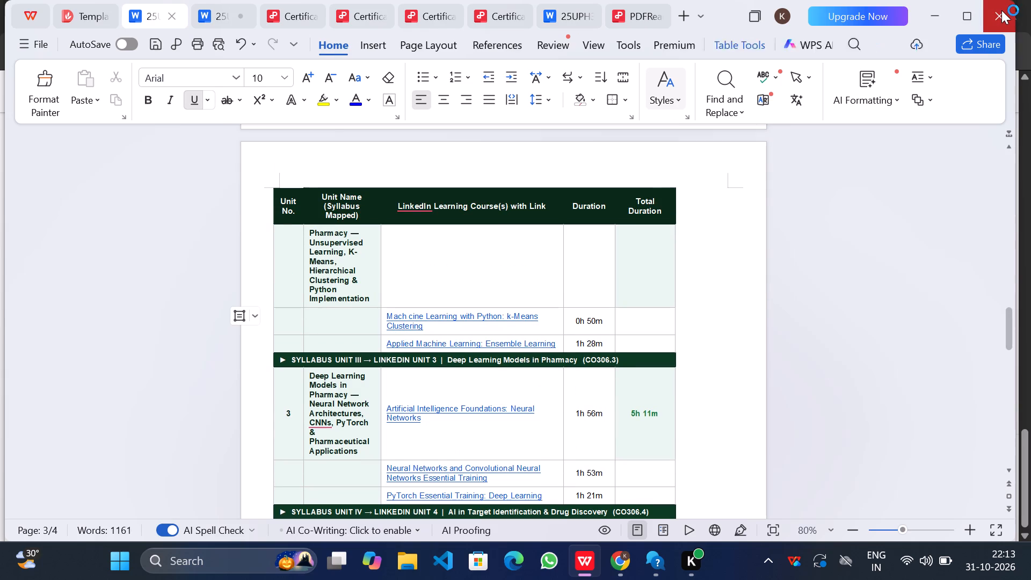
triple_click(1001, 10)
left_click(1001, 10)
left_click_drag(1001, 10, 1030, 0)
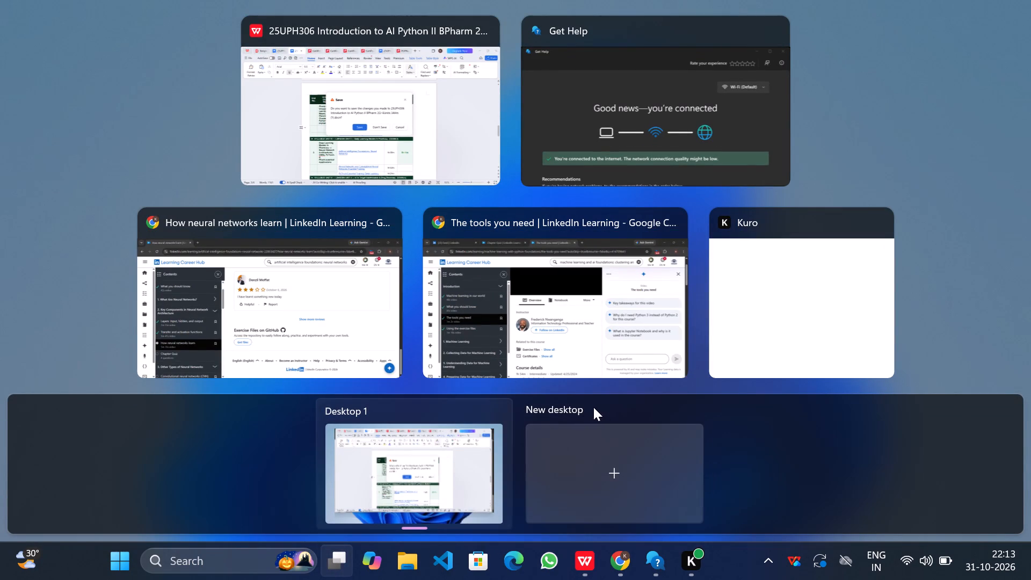
Switch to the Kuro window.
left_click(723, 285)
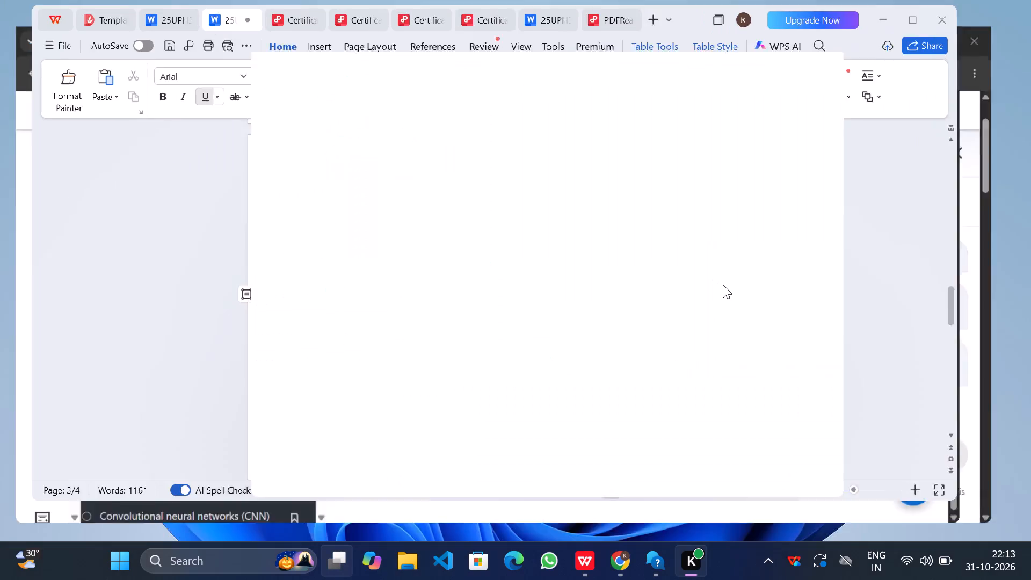
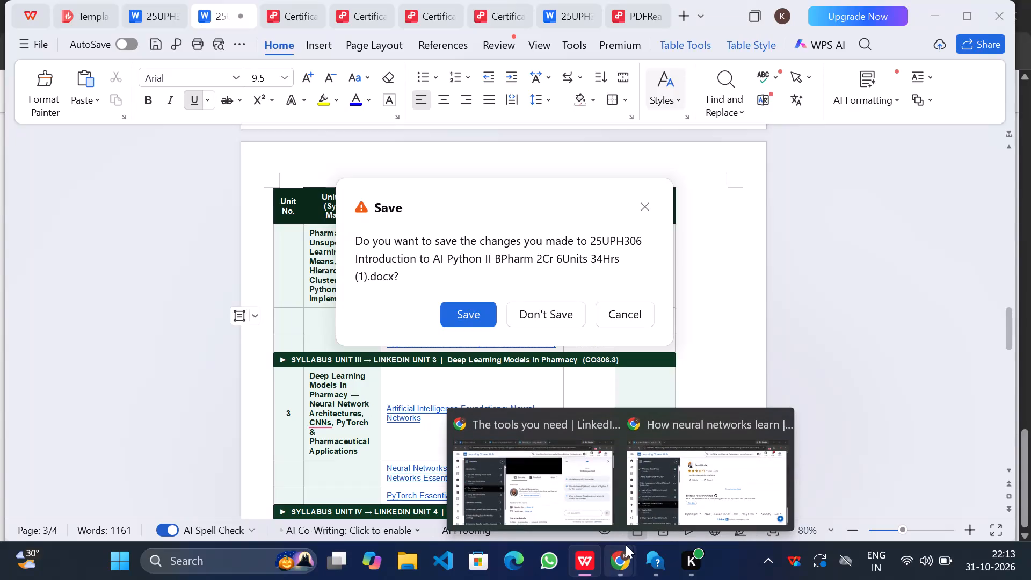
Reorder the taskbar apps so that Chrome comes last, directly after Kuro.
double_click(626, 545)
triple_click(626, 545)
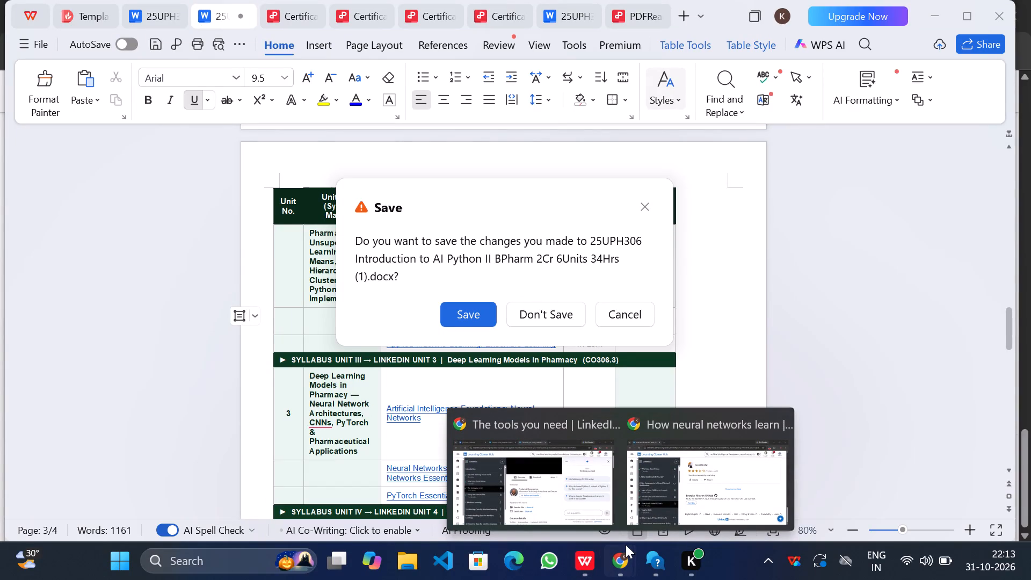
left_click_drag(626, 545, 687, 560)
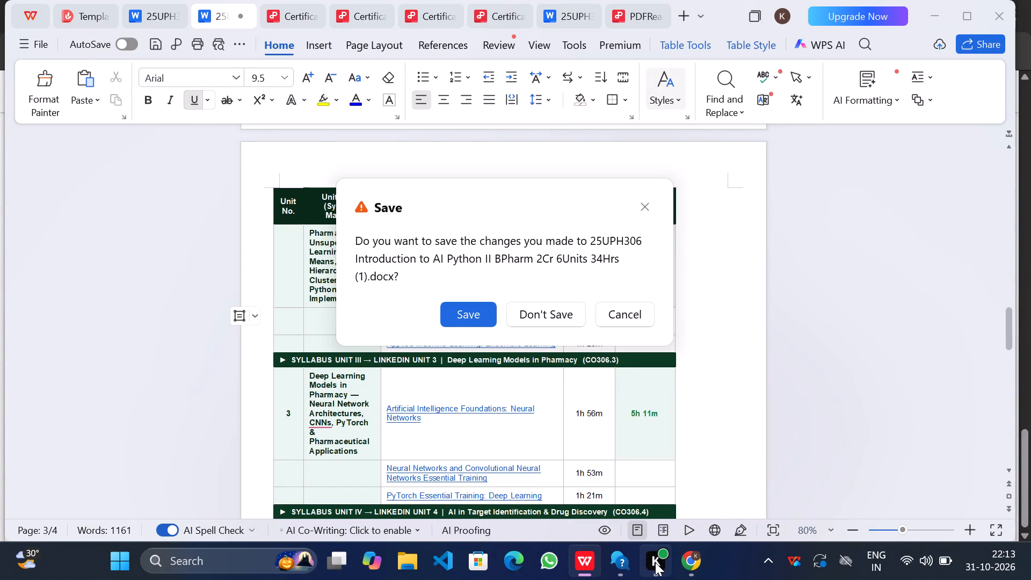
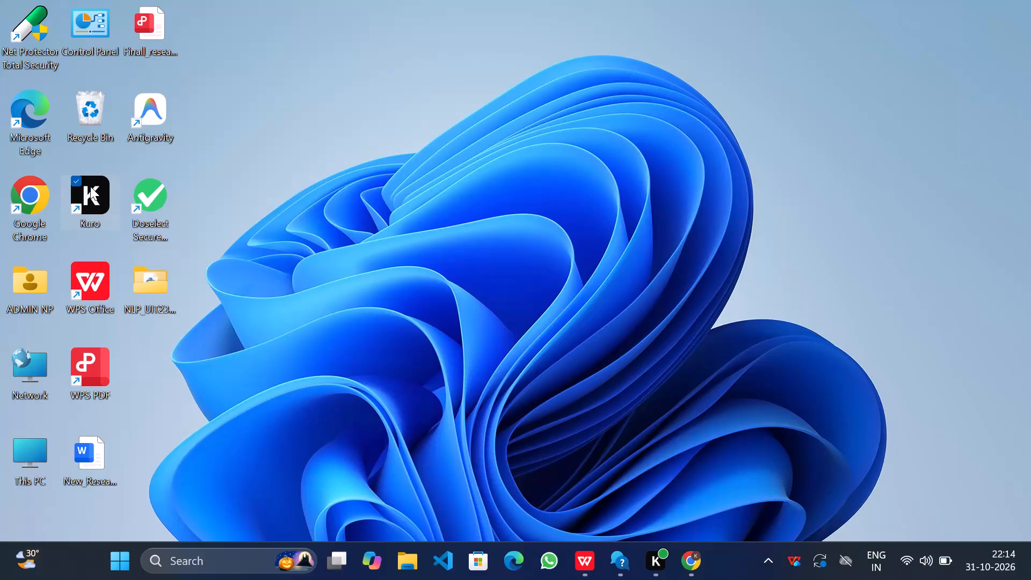
Open Kuro from its desktop shortcut.
left_click(90, 186)
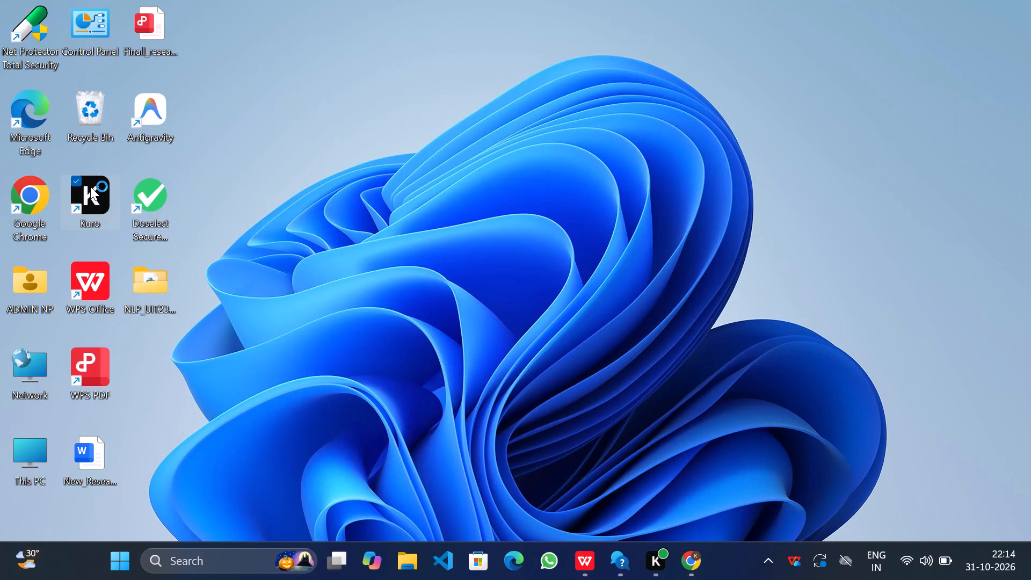
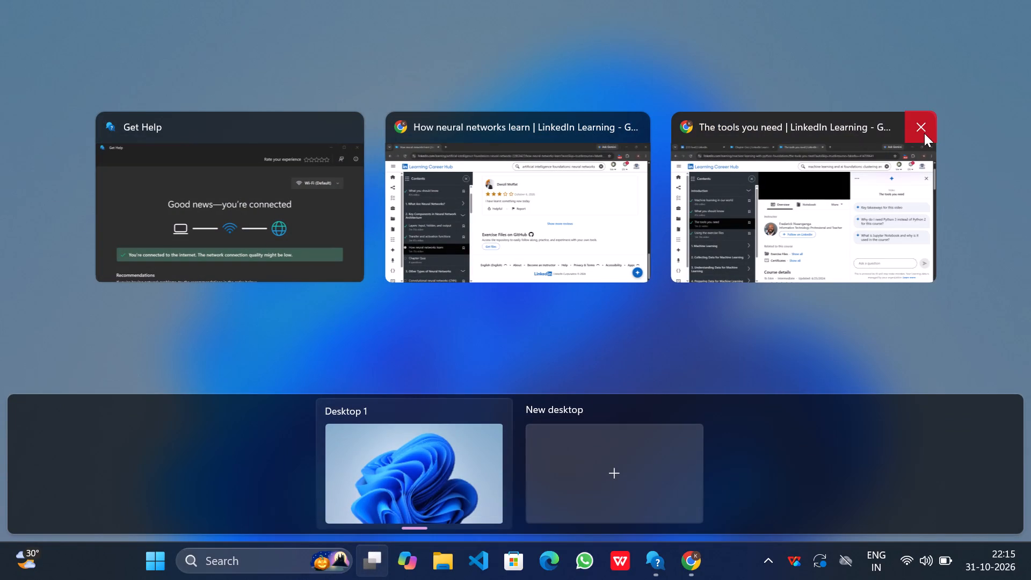
Close the two LinkedIn Learning browser windows and the Get Help window, and return to the empty desktop.
left_click(924, 133)
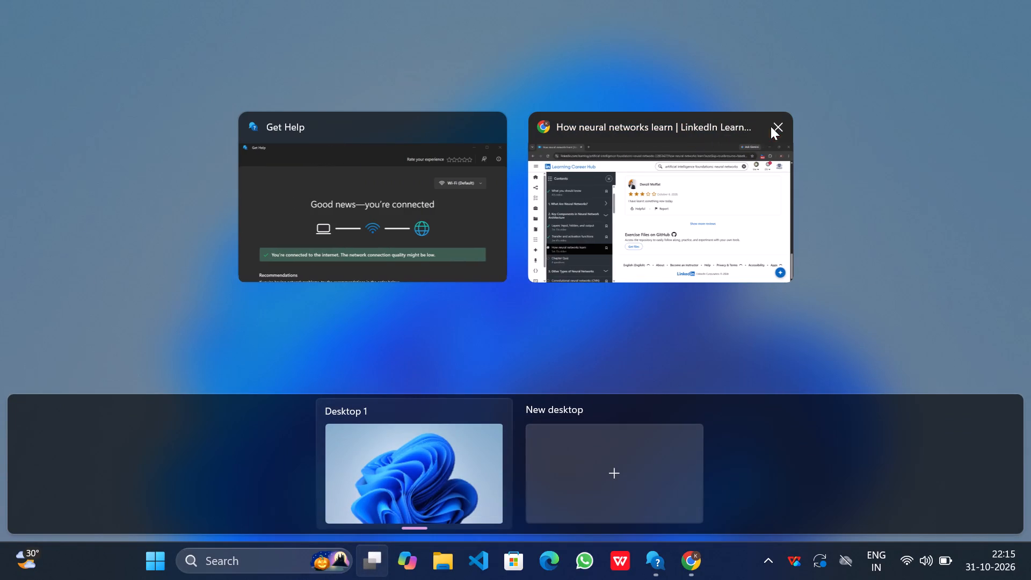
left_click(780, 125)
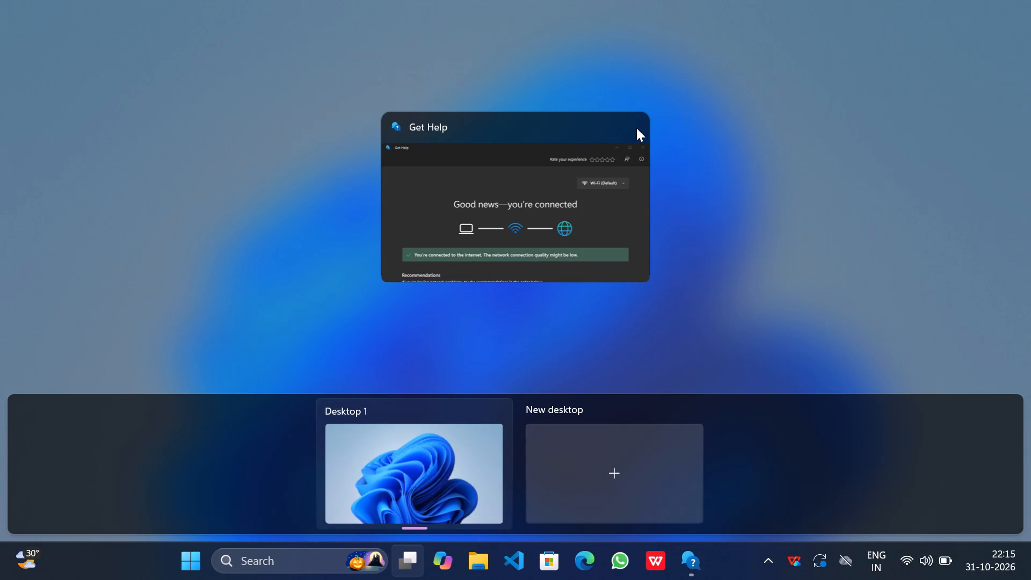
left_click(636, 128)
scroll(497, 436, "up", 6)
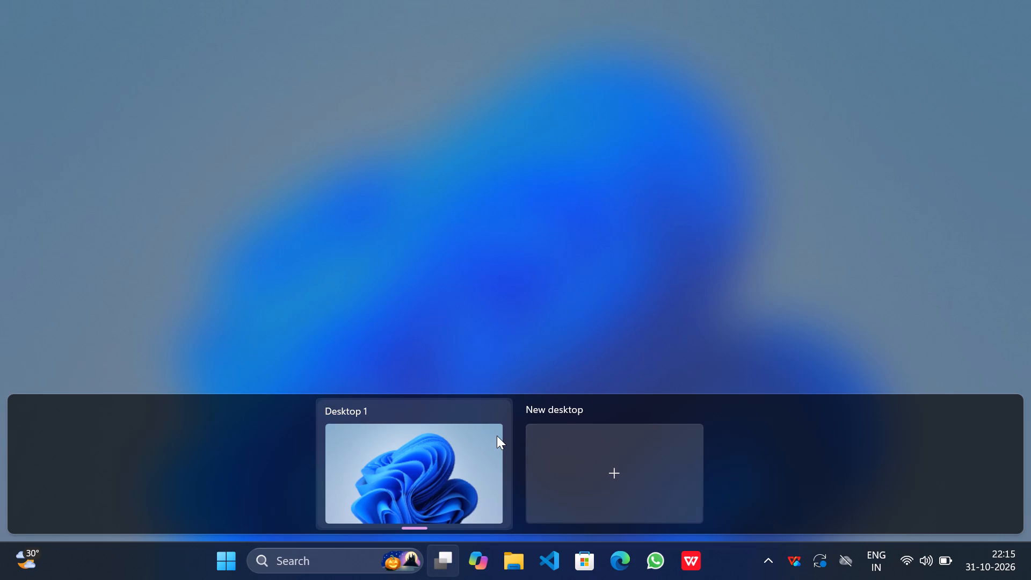
scroll(497, 436, "up", 6)
left_click(659, 314)
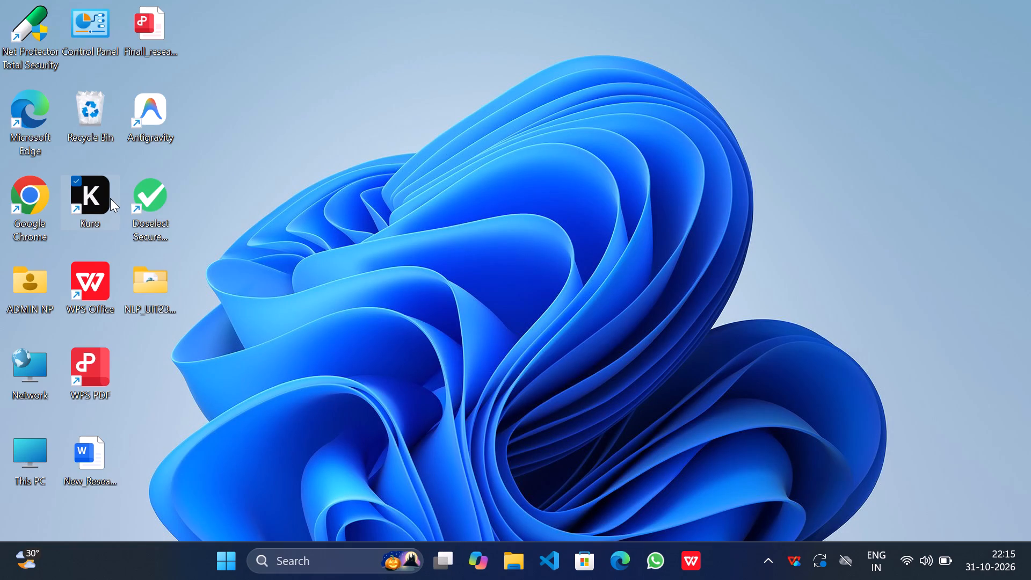
Open Kuro from its desktop shortcut.
double_click(110, 198)
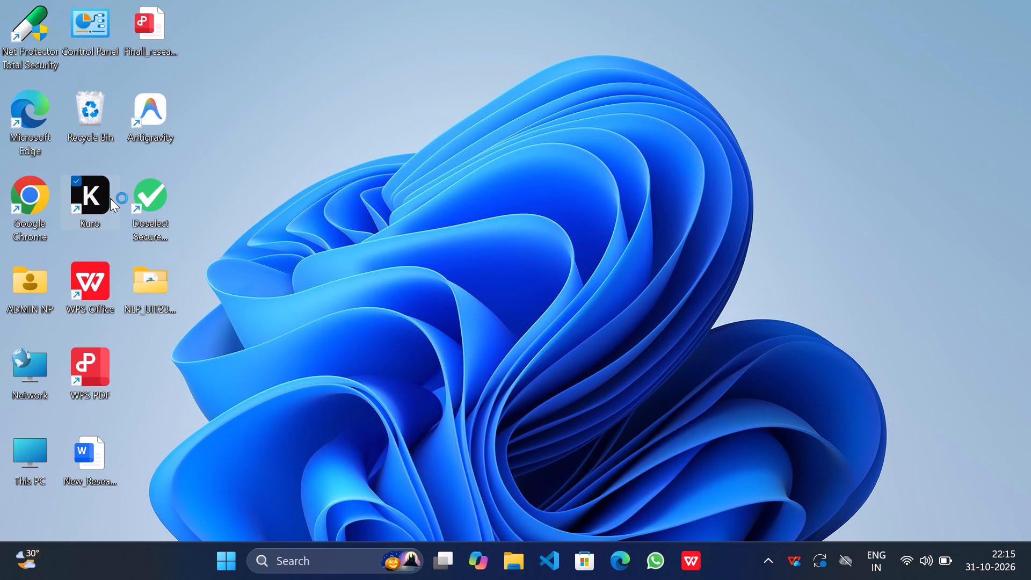